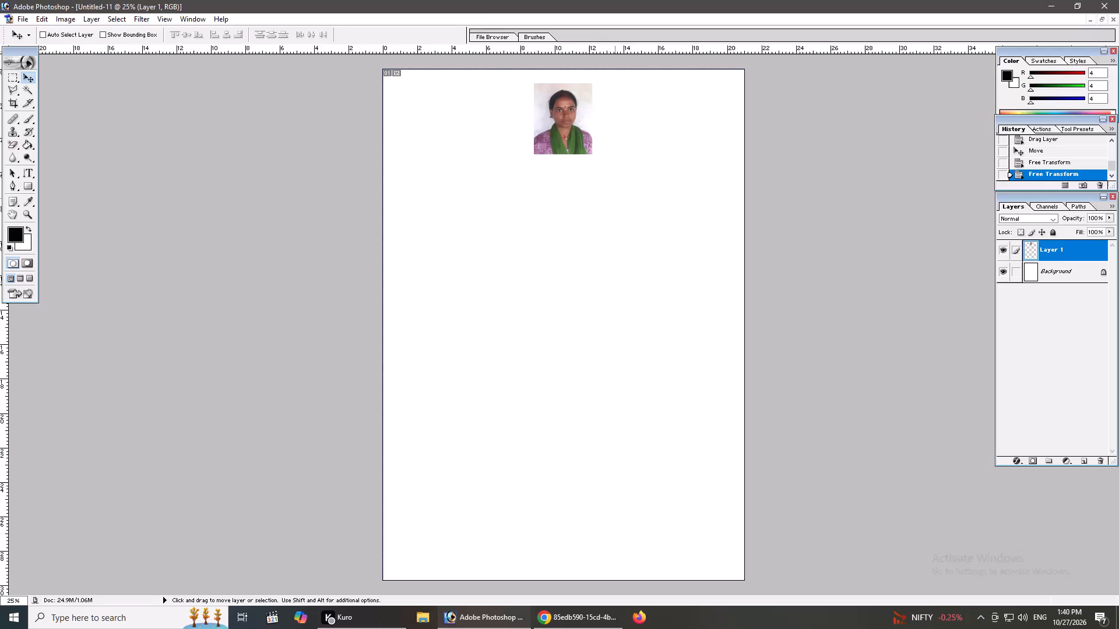
Switch to Chrome and close the photo, Upload Image and AEPS Transaction pages, leaving the Bihar e-Registration page.
click(571, 620)
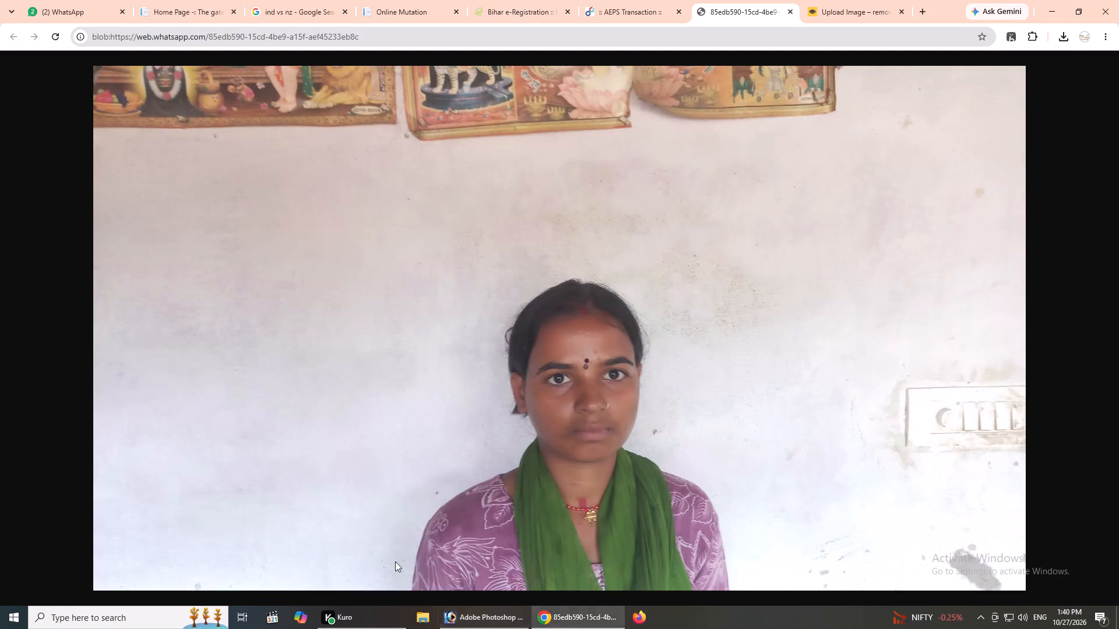
click(787, 10)
click(788, 10)
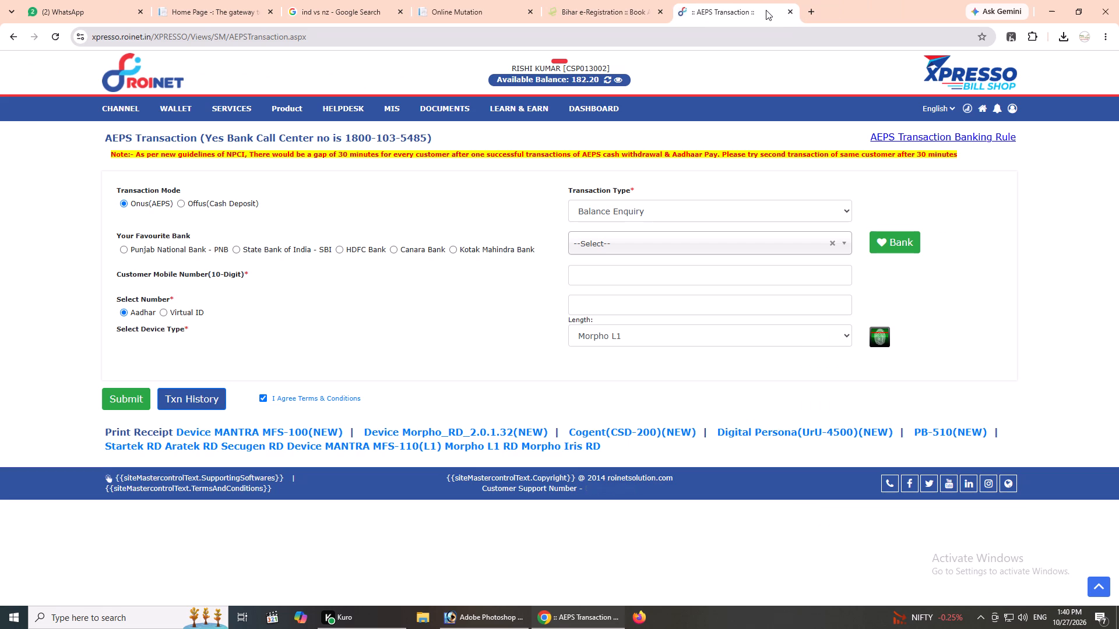
click(791, 7)
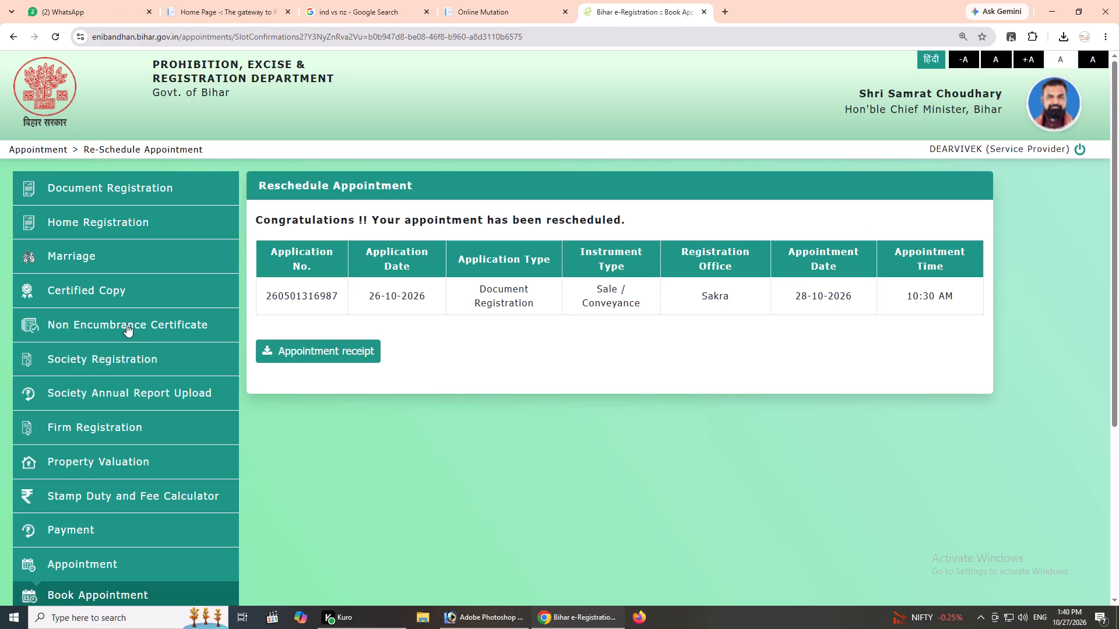
Start a new certified copy request on the Bihar e-Registration site.
click(119, 287)
click(129, 327)
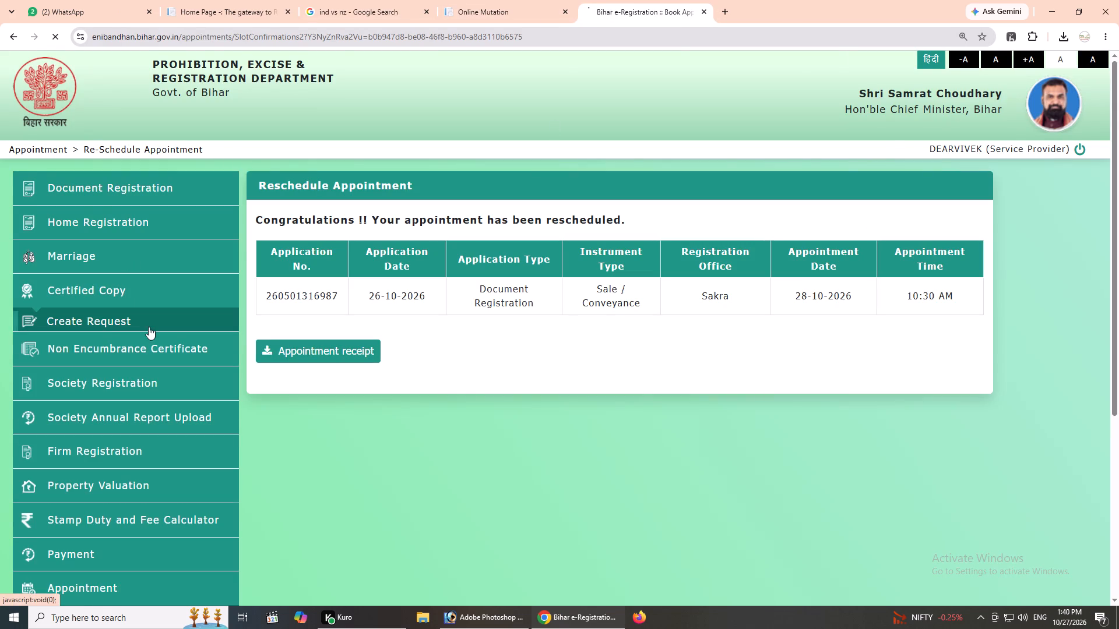
scroll(562, 376, down, 3)
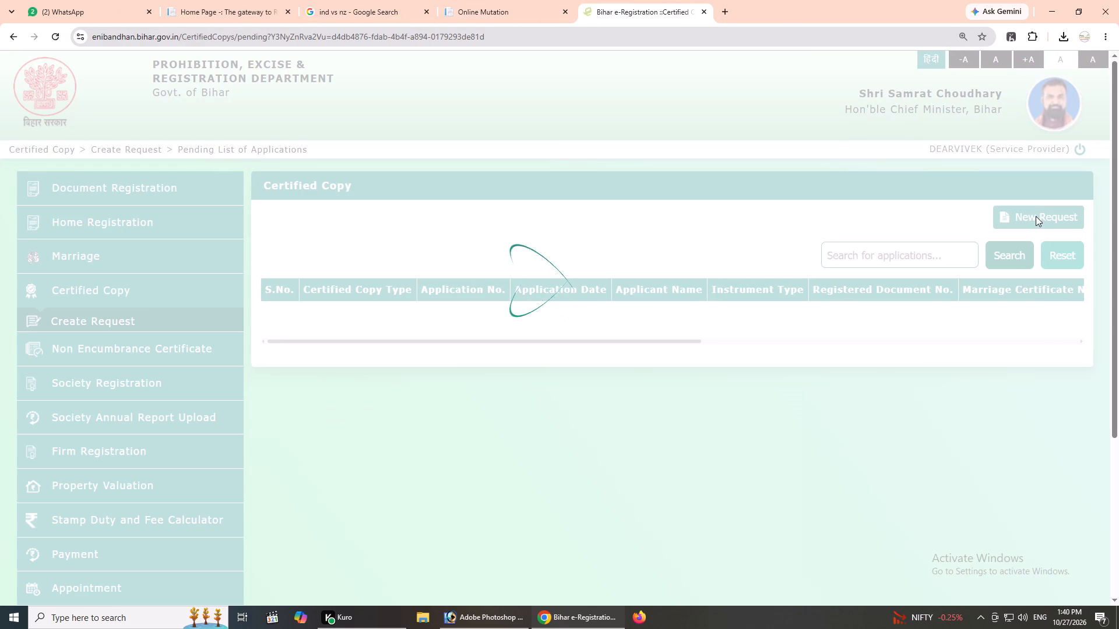
scroll(1016, 238, up, 2)
click(1022, 214)
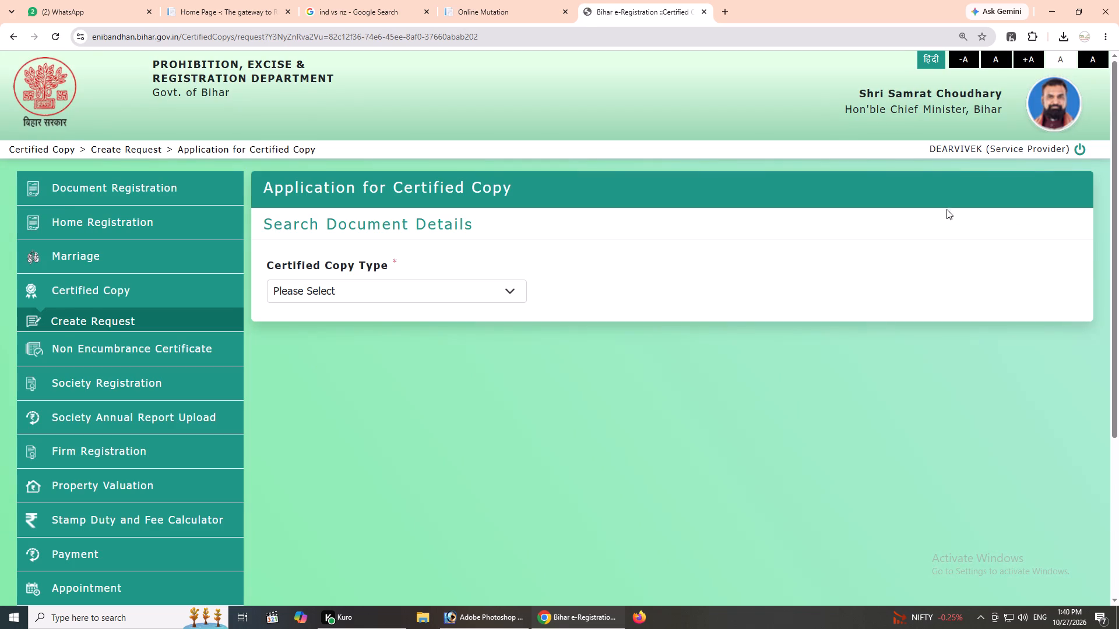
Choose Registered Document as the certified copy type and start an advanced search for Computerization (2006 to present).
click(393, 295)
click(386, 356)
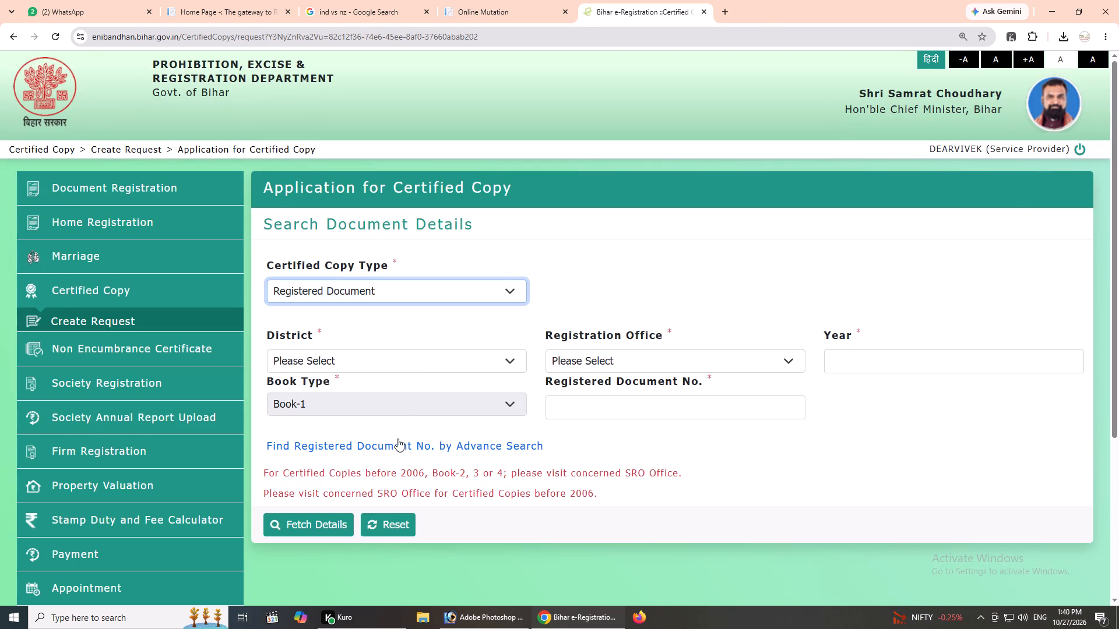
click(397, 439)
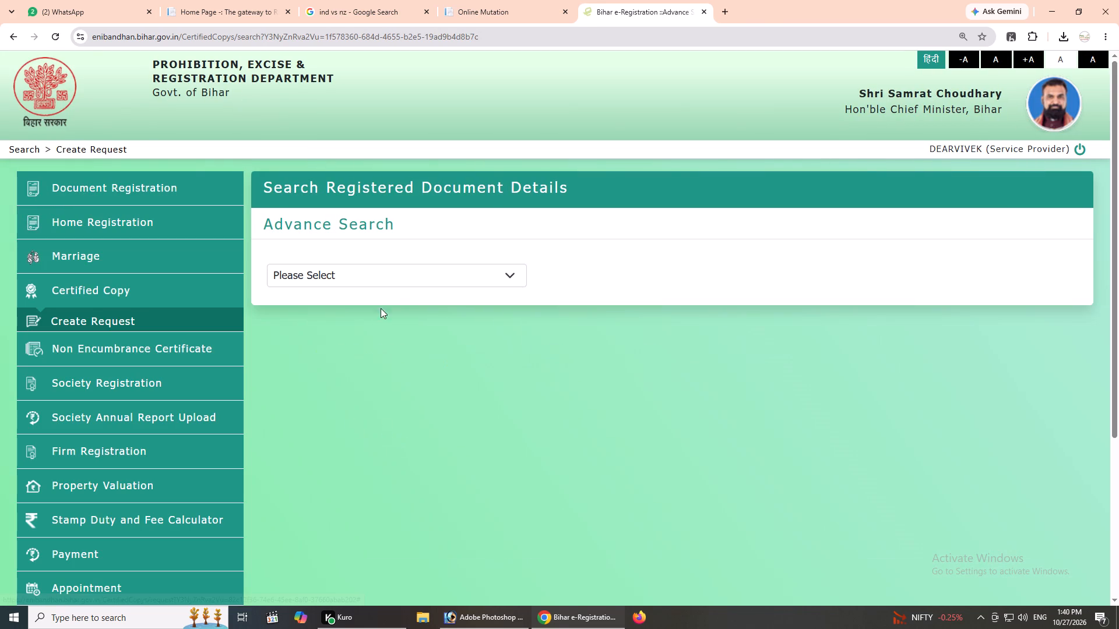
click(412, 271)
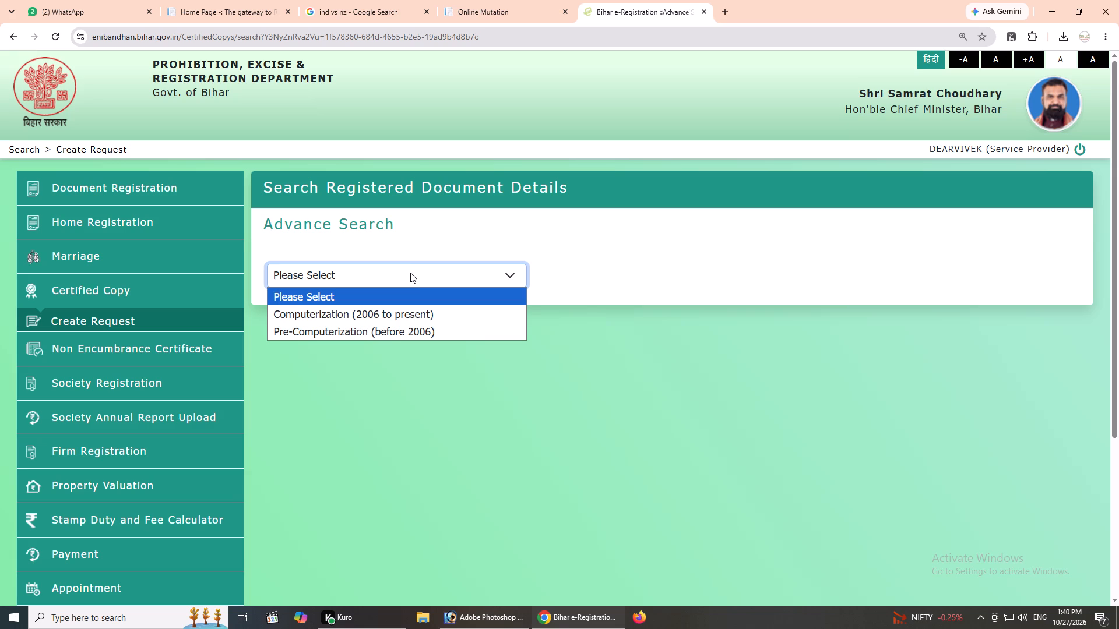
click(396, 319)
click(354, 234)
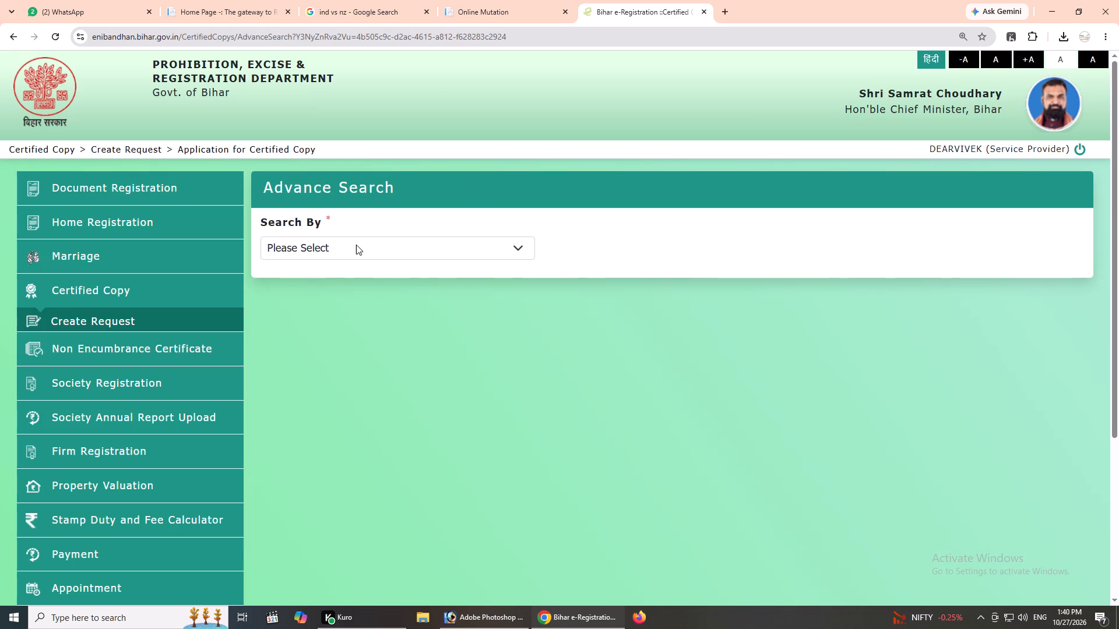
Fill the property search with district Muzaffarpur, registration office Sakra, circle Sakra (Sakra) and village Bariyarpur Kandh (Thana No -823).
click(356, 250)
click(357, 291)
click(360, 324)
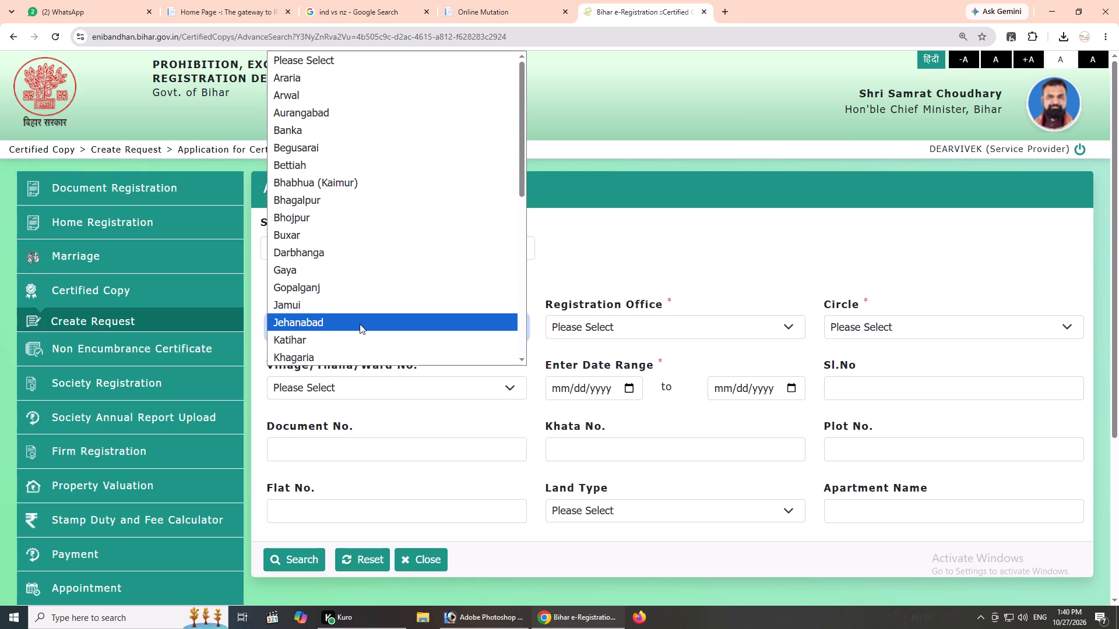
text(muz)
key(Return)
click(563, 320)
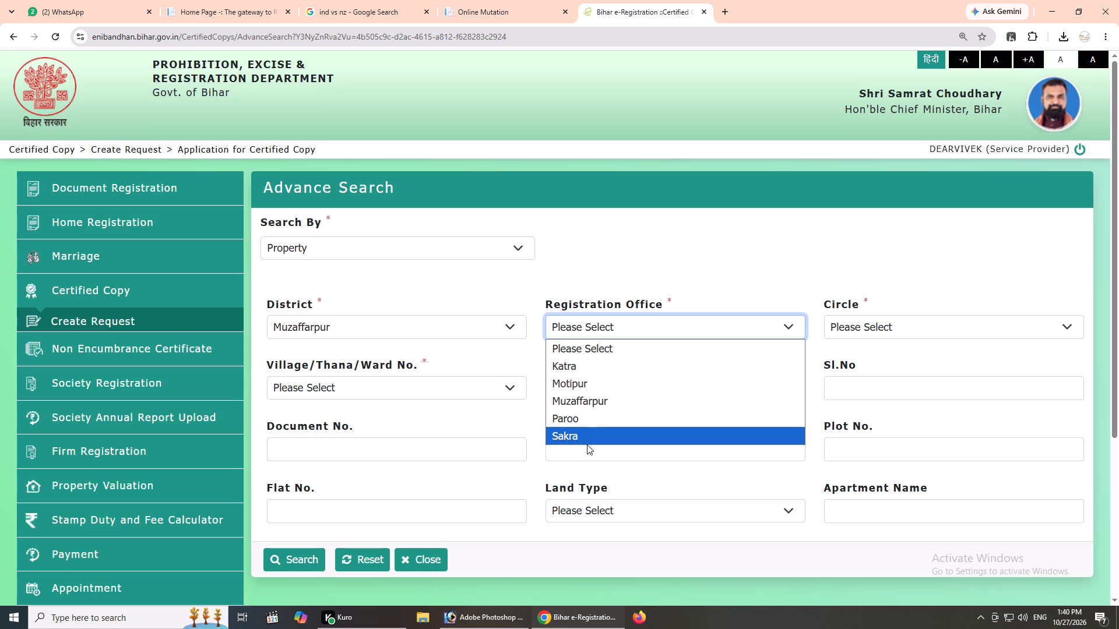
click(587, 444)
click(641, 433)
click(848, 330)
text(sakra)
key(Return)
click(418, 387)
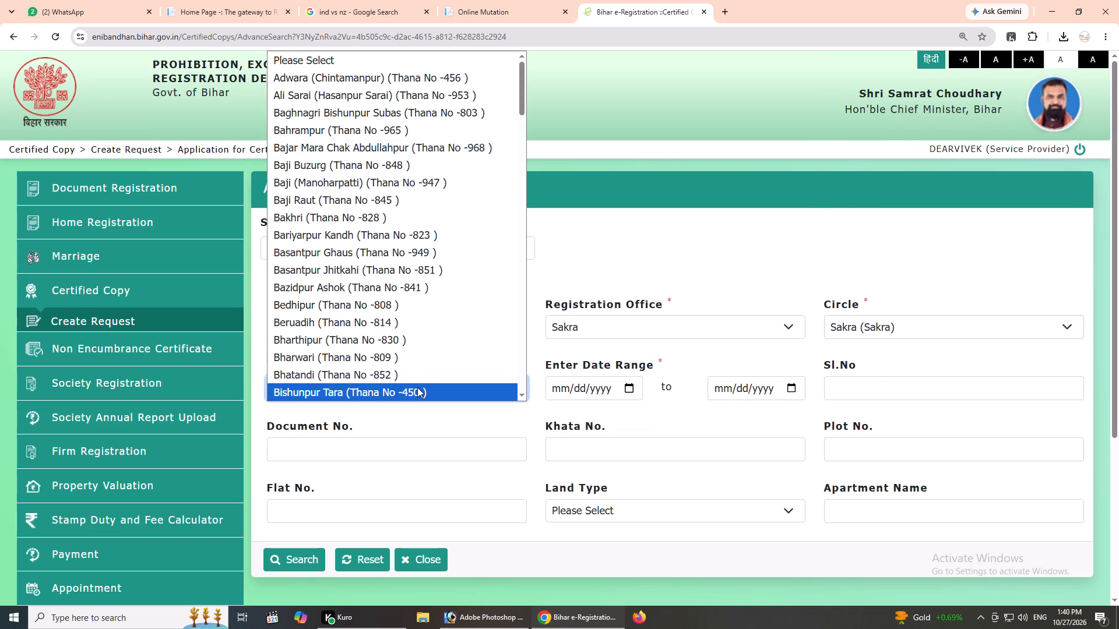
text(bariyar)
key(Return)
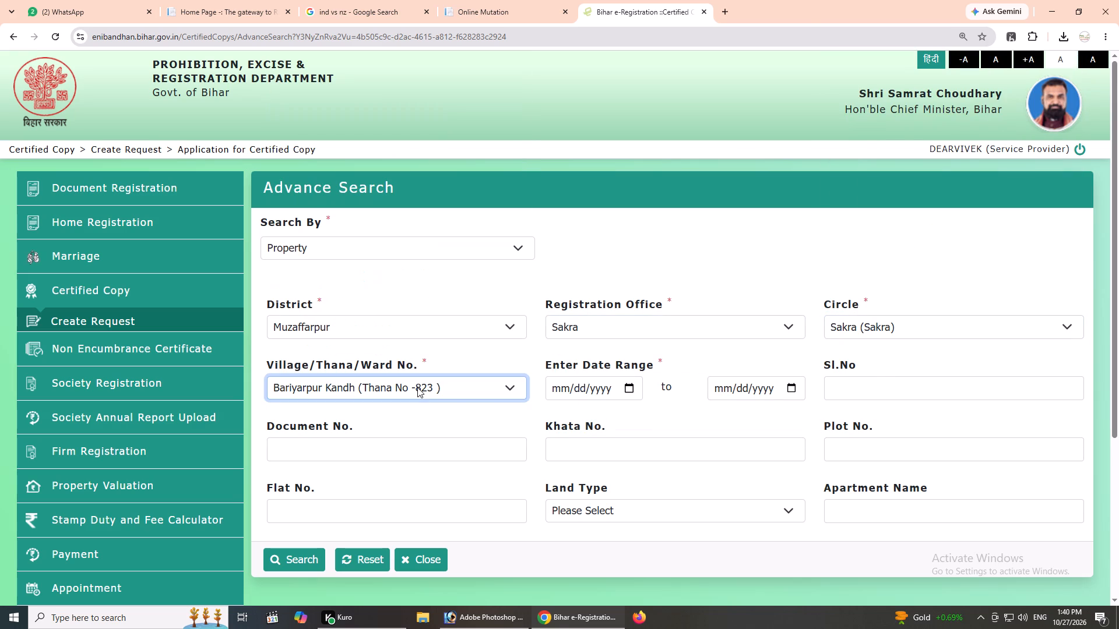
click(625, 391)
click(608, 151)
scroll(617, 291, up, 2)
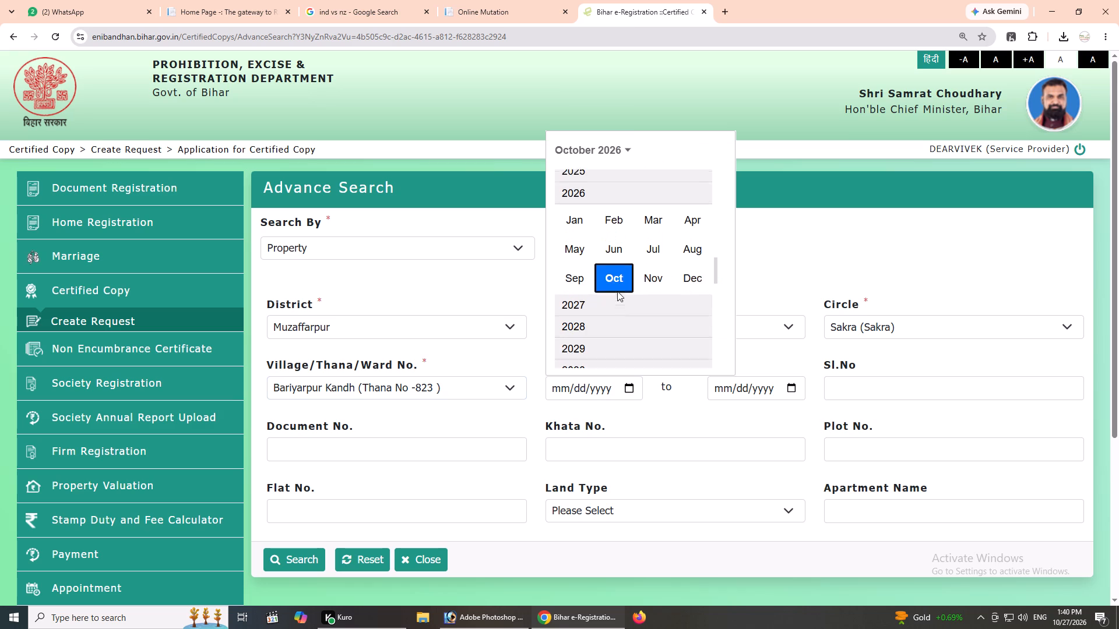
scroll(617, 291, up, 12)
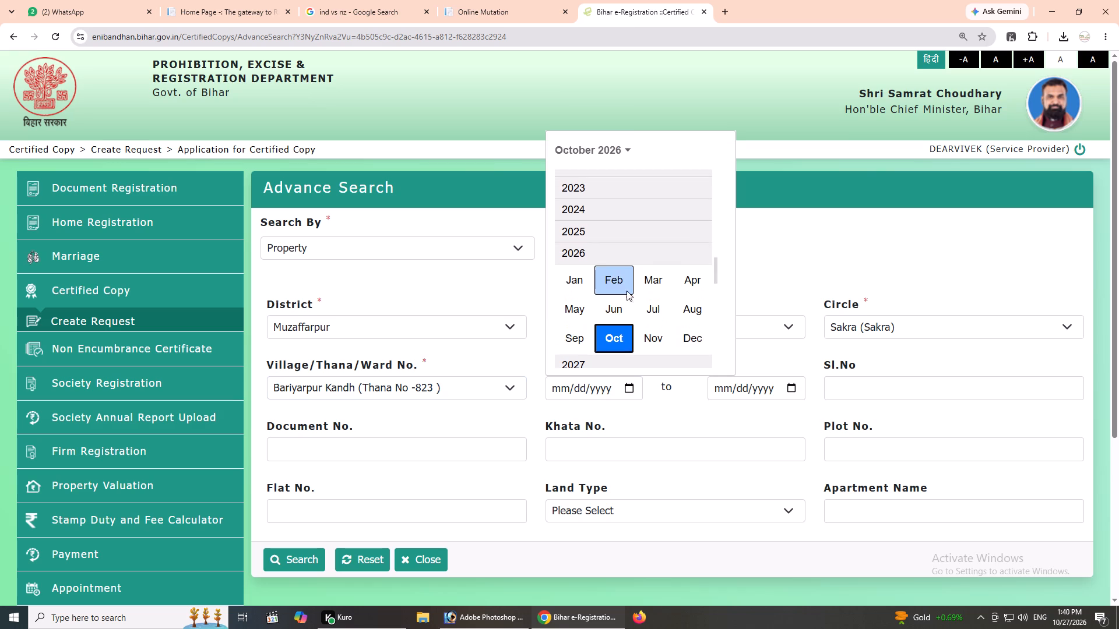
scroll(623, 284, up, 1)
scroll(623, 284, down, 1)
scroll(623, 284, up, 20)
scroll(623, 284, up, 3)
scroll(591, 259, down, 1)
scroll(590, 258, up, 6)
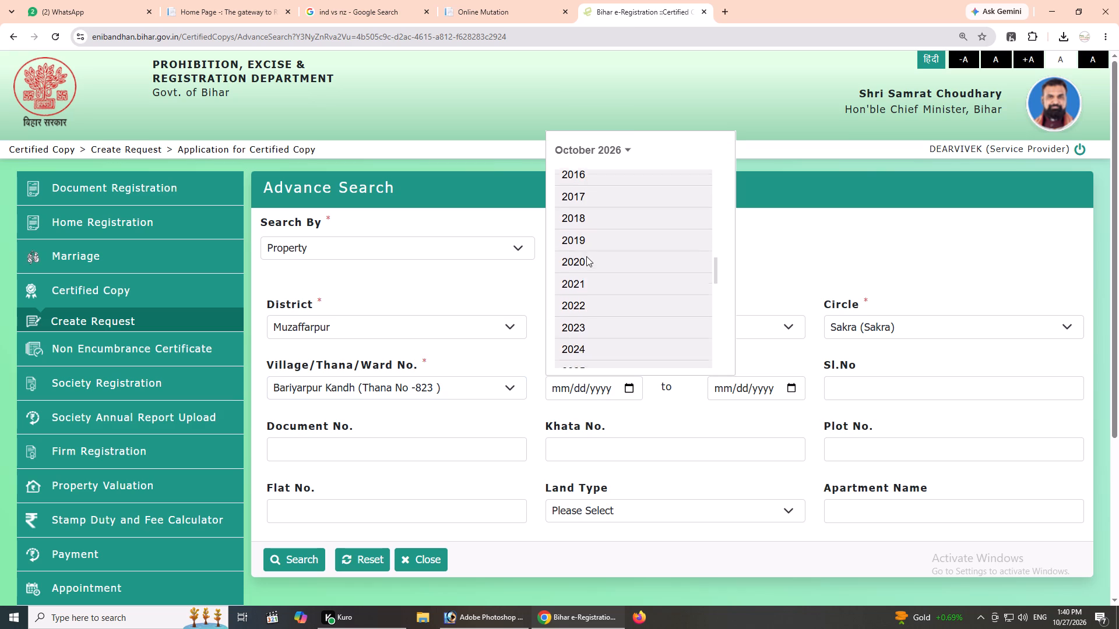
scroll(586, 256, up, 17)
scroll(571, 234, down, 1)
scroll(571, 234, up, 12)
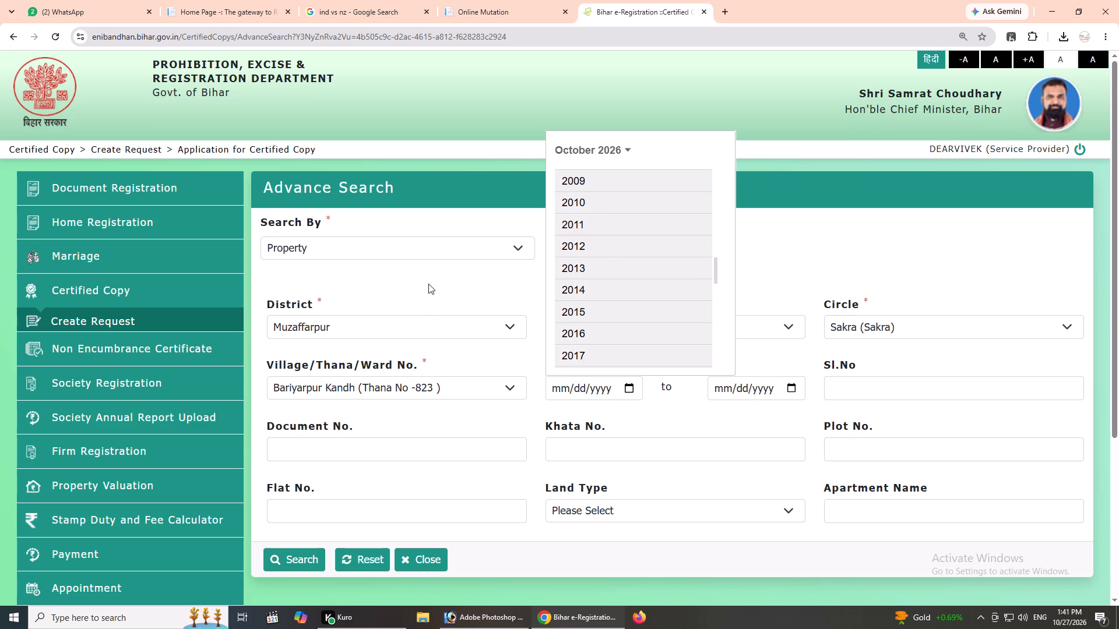
Start a fresh certified copy request for a Registered Document in Muzaffarpur district, Sakra registration office.
click(104, 316)
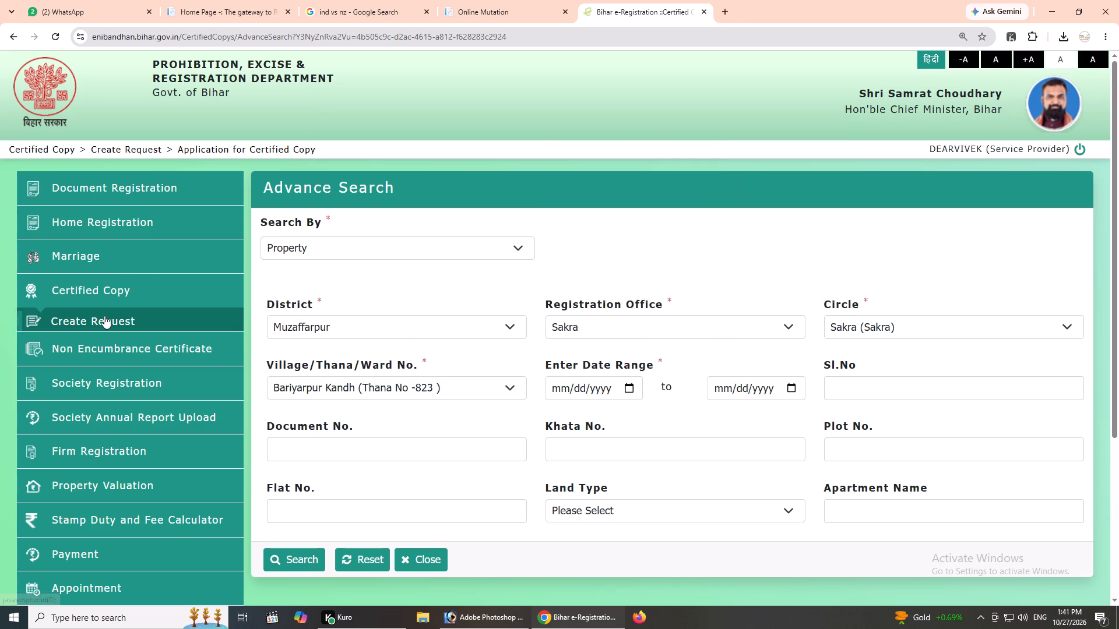
click(1010, 216)
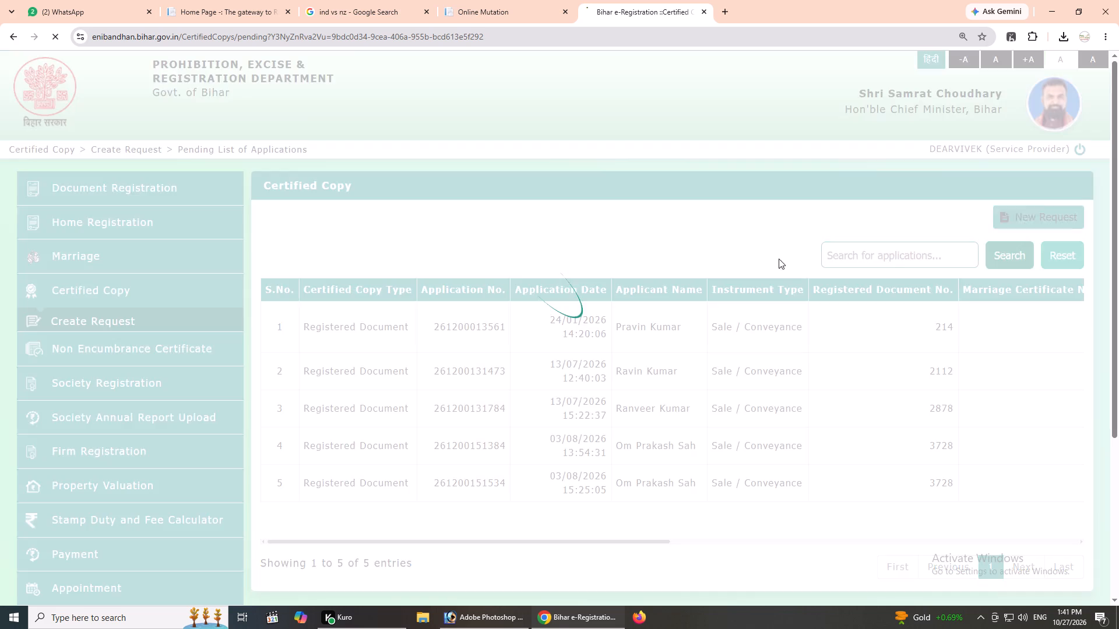
click(409, 298)
click(406, 363)
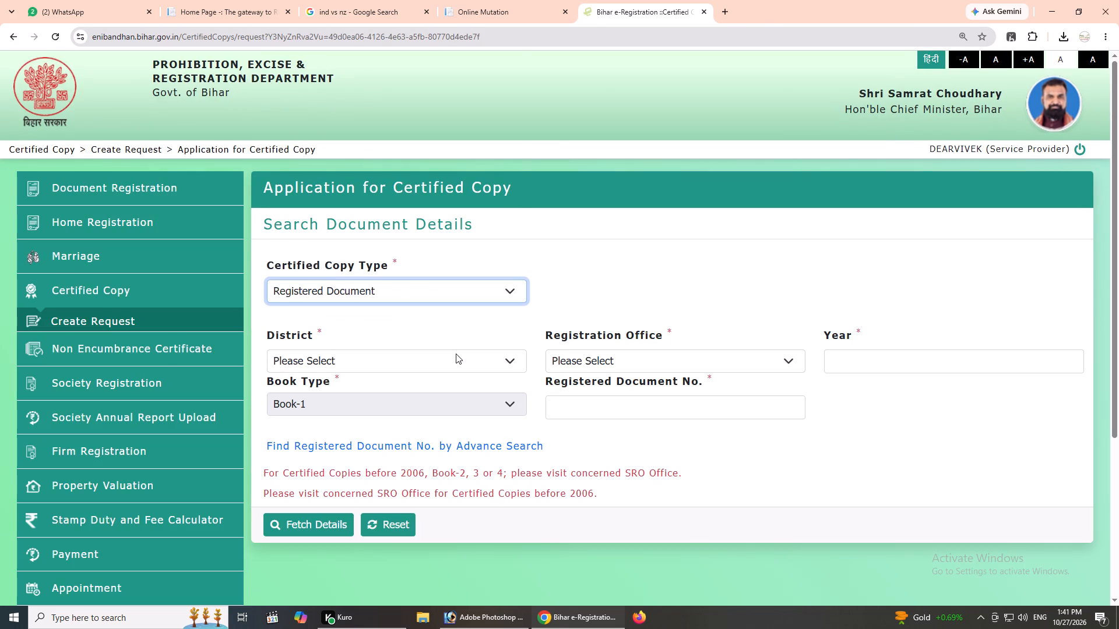
click(456, 354)
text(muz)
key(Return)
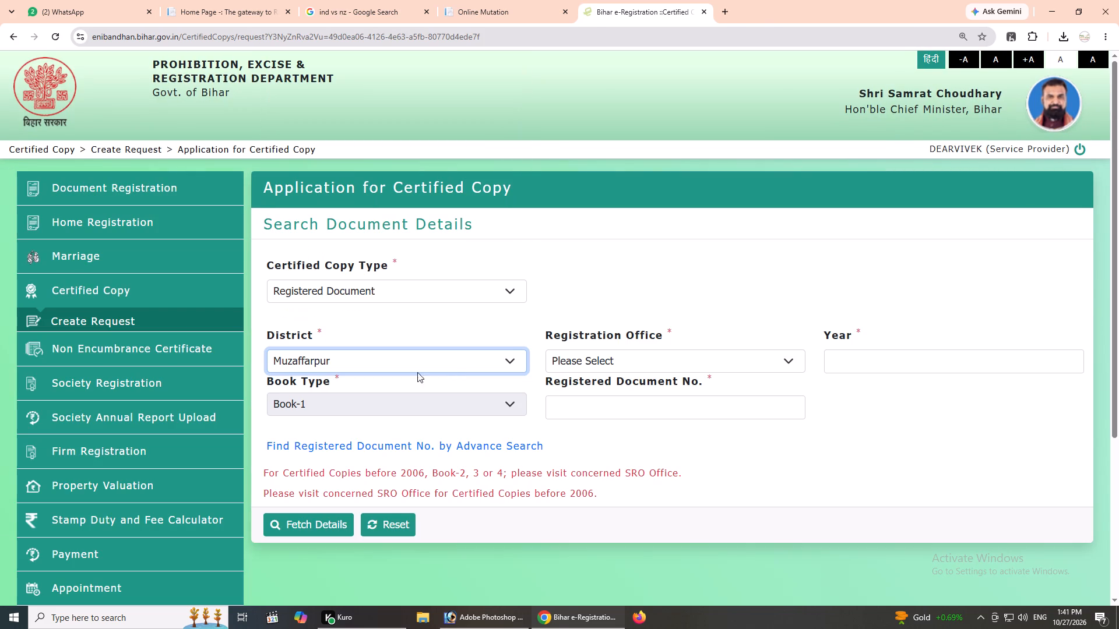
click(629, 338)
click(611, 369)
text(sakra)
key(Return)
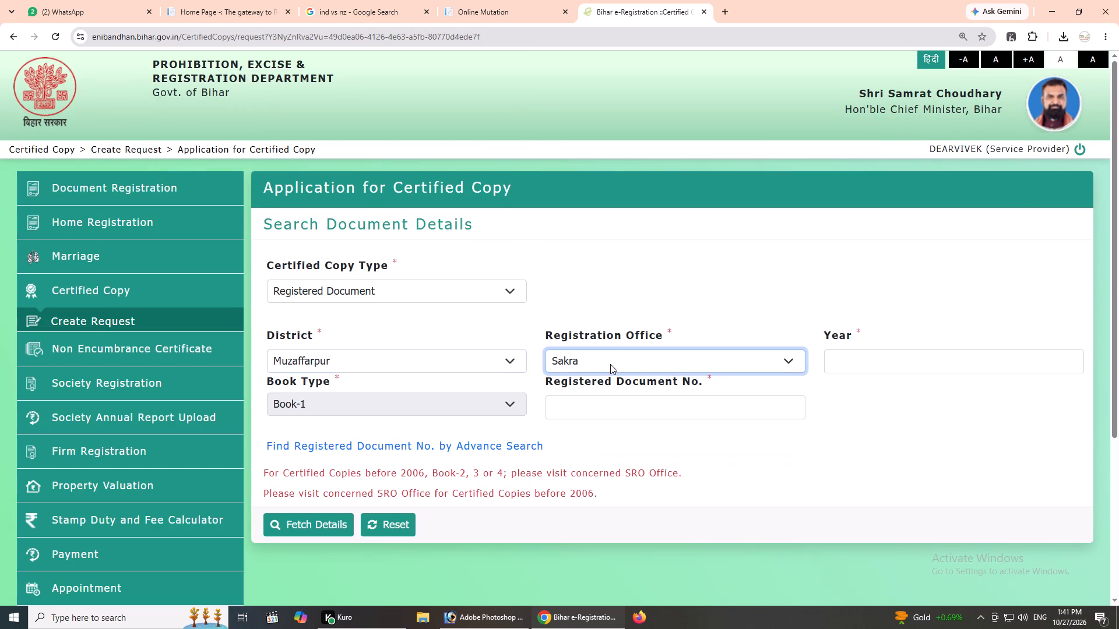
Fetch the details of registered document number 937 for the year 2011.
click(927, 368)
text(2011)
click(733, 400)
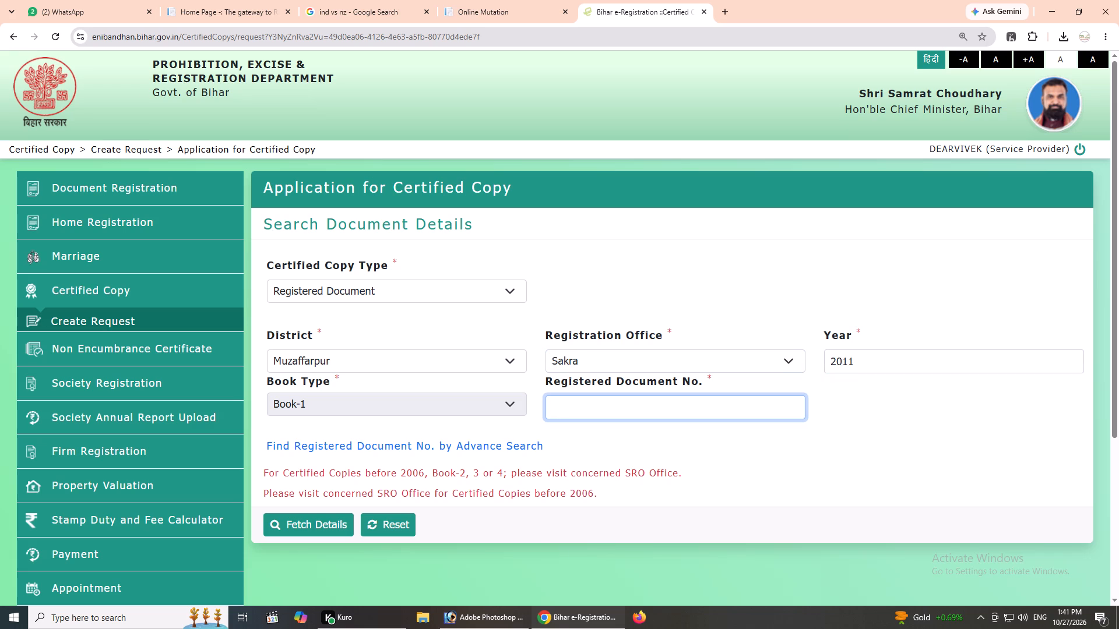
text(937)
click(299, 520)
click(654, 107)
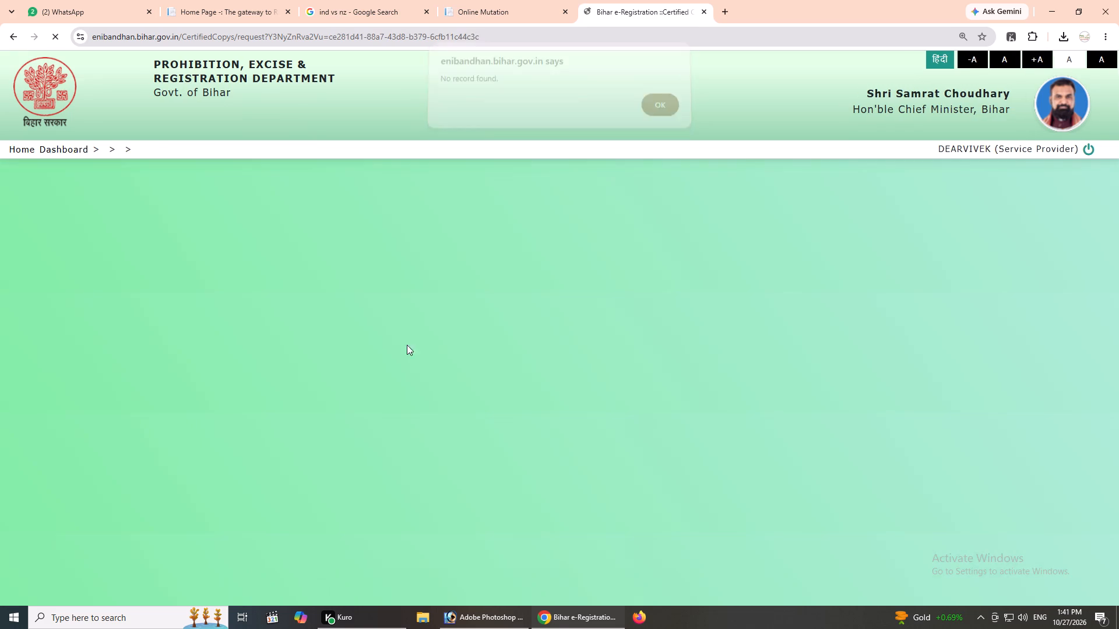
Select Registered Document as the certified copy type again and start an advanced search for Computerization (2006 to present).
drag(377, 278, 378, 283)
drag(375, 296, 376, 308)
drag(376, 355, 378, 362)
double_click(367, 358)
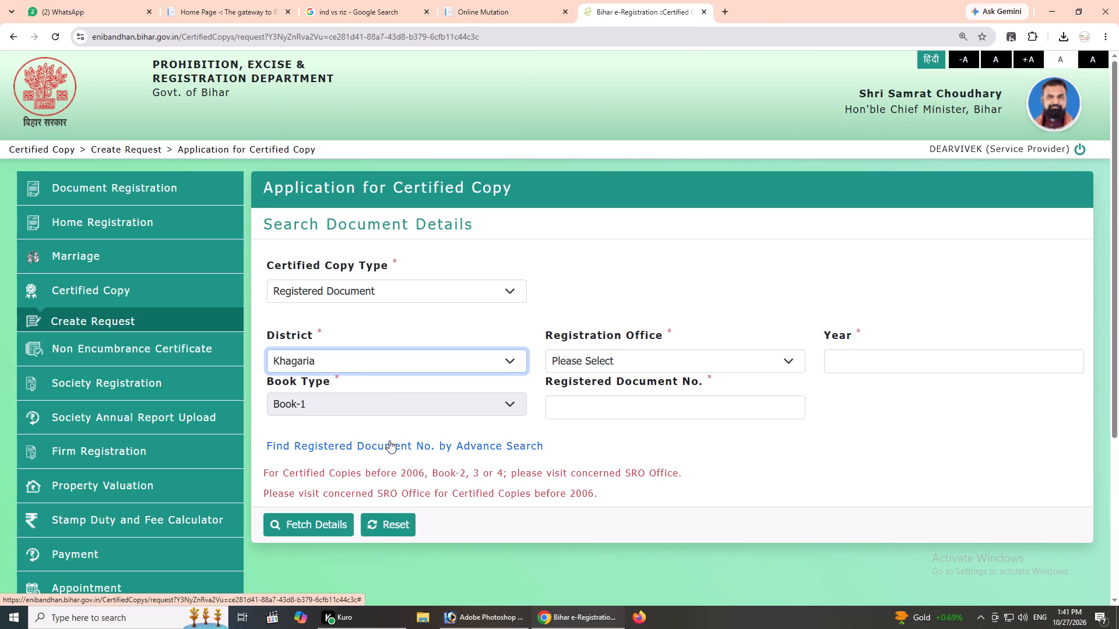
click(389, 439)
click(373, 278)
click(371, 320)
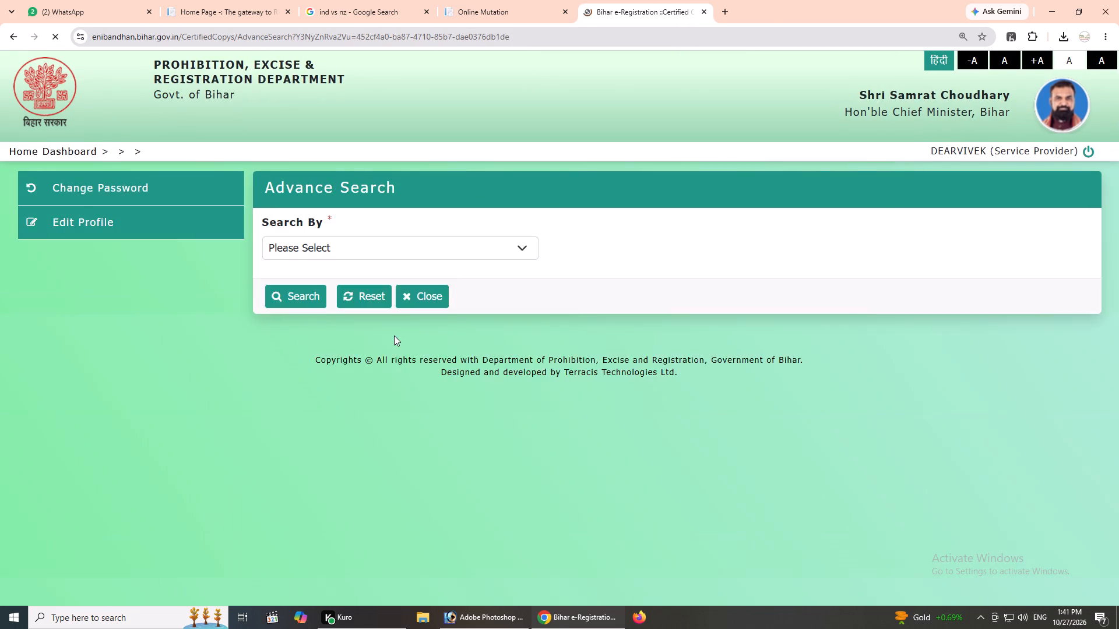
Set up a property search for district Muzaffarpur, registration office Sakra, circle Sakra (Sakra) and village Bariyarpur Kandh (Thana No -823).
drag(403, 250, 404, 256)
click(396, 292)
click(389, 328)
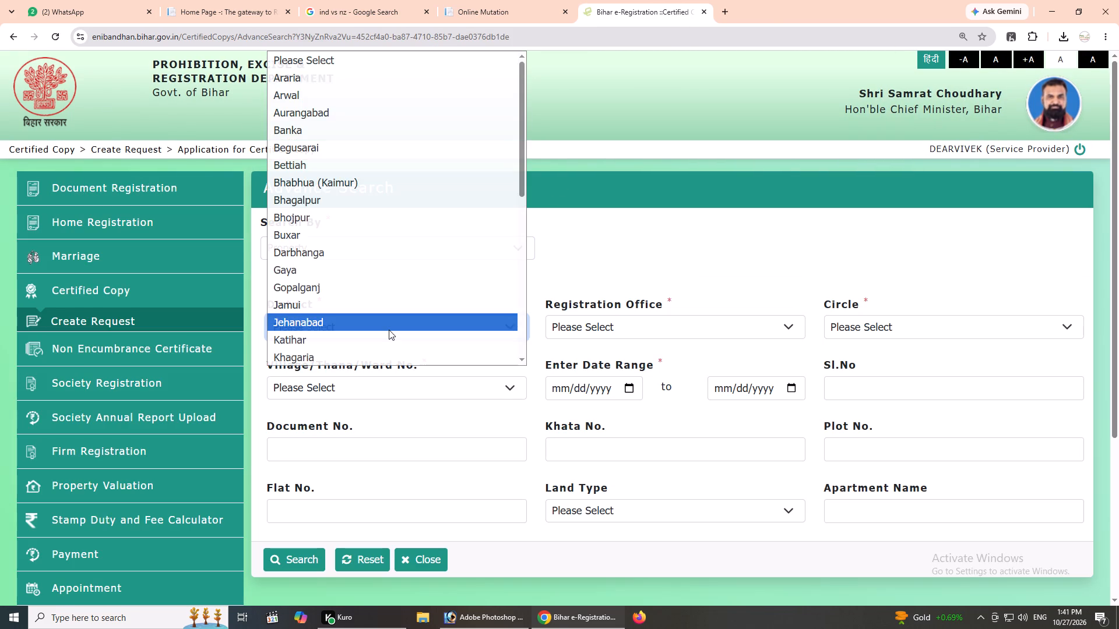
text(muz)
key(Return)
click(591, 339)
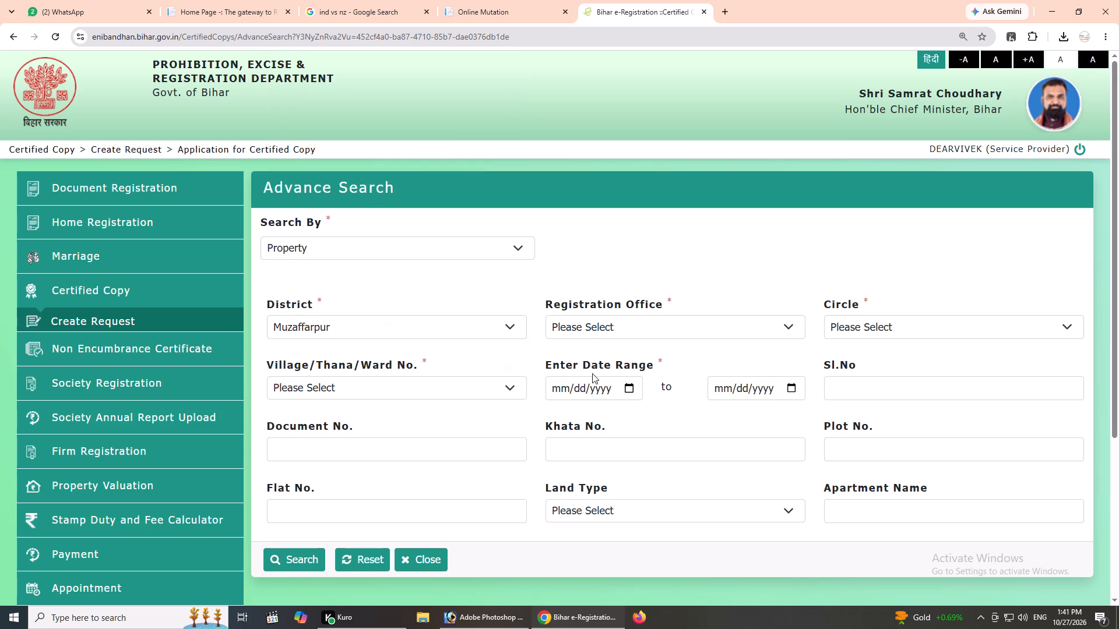
click(594, 332)
click(589, 434)
click(861, 323)
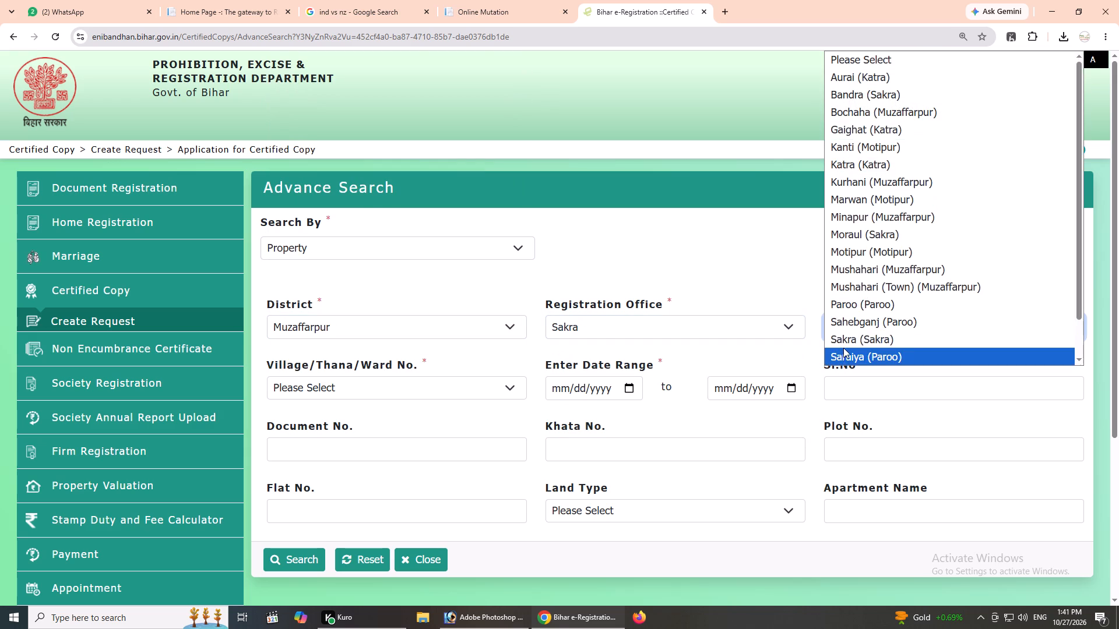
click(843, 345)
click(376, 386)
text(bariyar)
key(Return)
Set the start of the property search's date range to 03/01/2011.
click(628, 387)
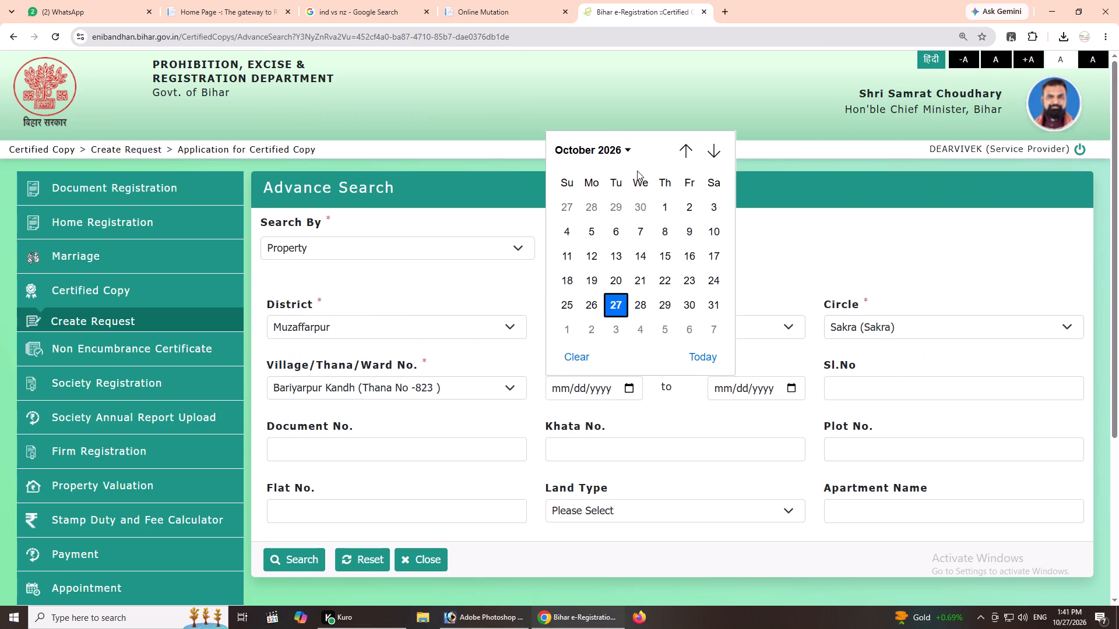
click(623, 138)
click(623, 150)
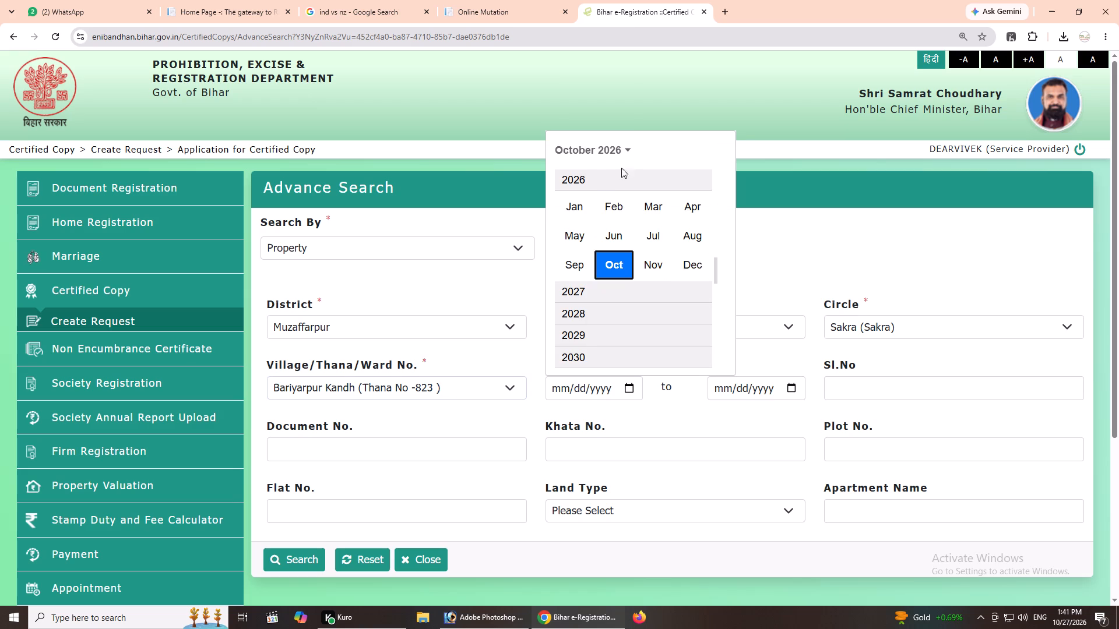
scroll(637, 242, up, 11)
scroll(638, 232, down, 1)
scroll(638, 232, up, 20)
scroll(638, 232, up, 3)
scroll(637, 231, down, 1)
scroll(637, 231, up, 2)
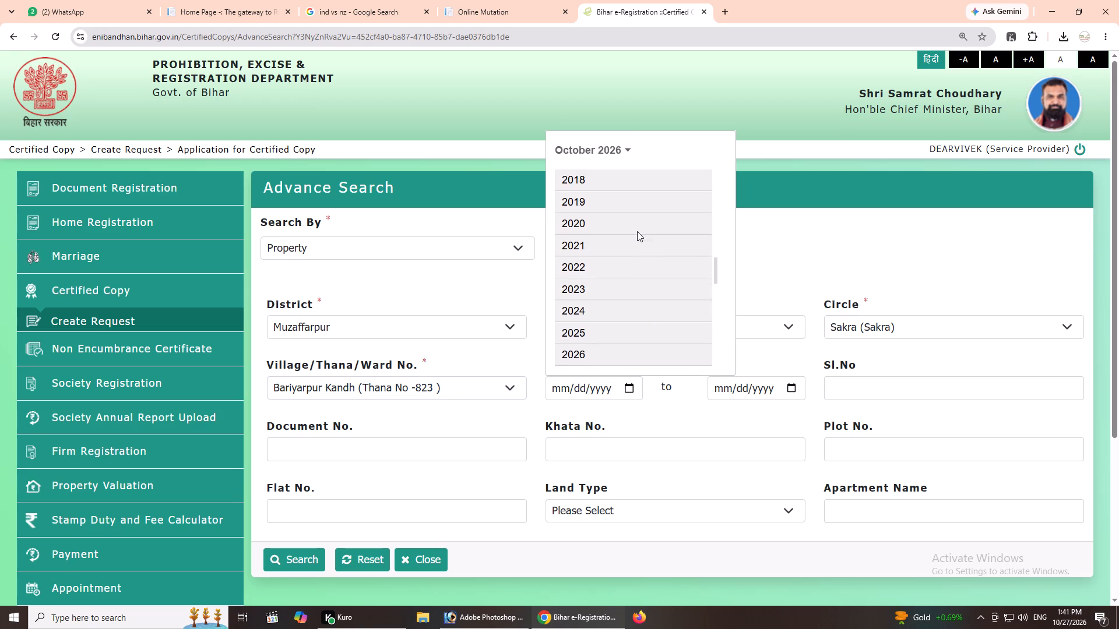
scroll(637, 231, up, 20)
scroll(637, 231, up, 12)
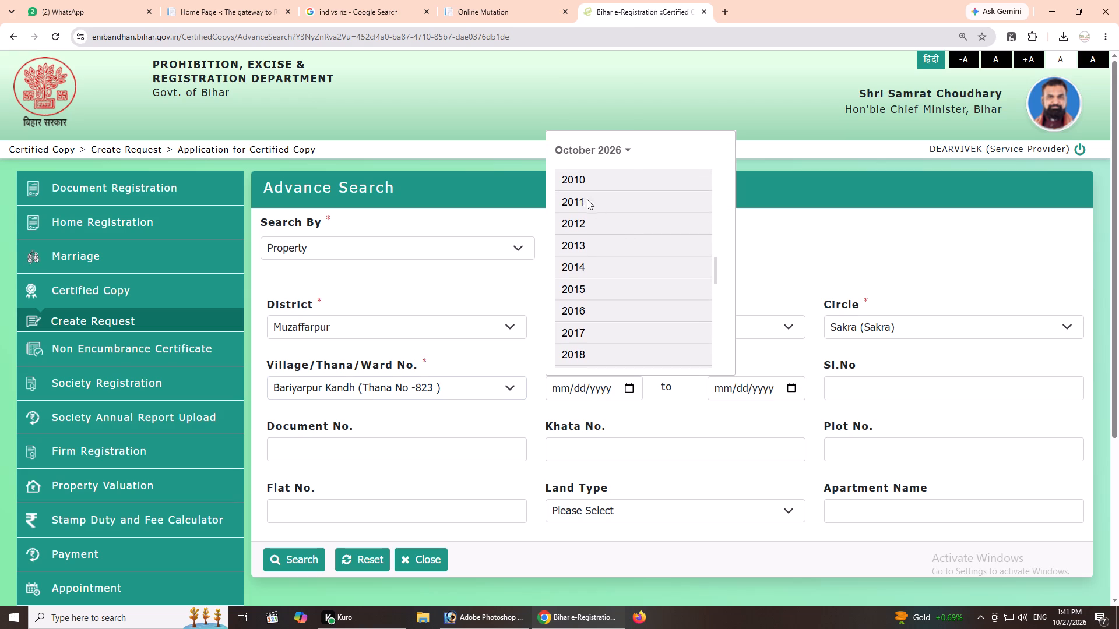
click(586, 199)
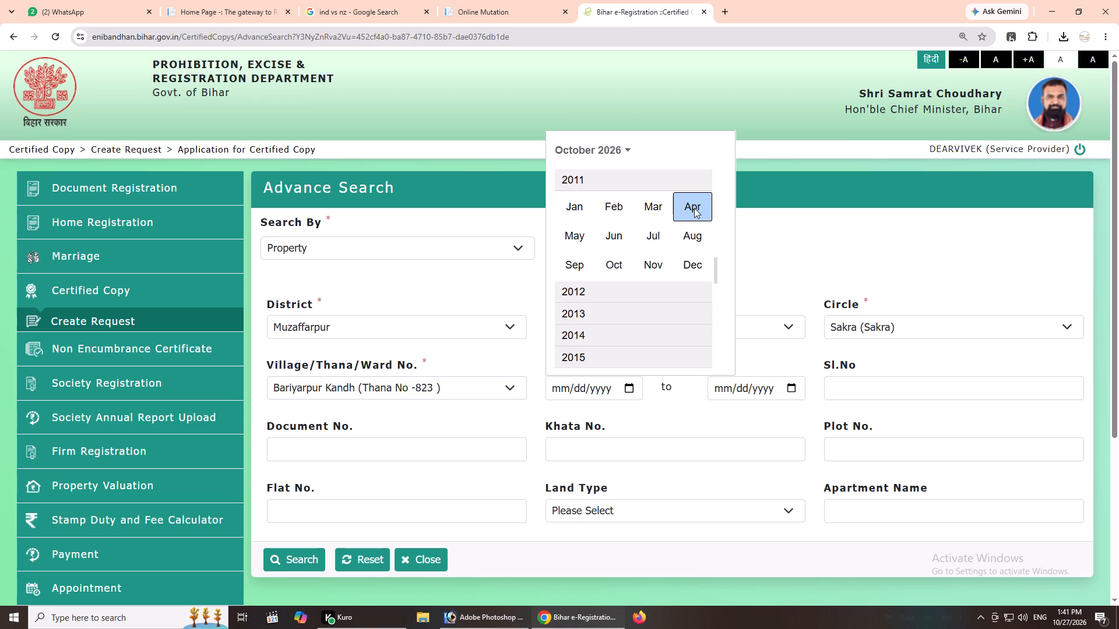
click(654, 207)
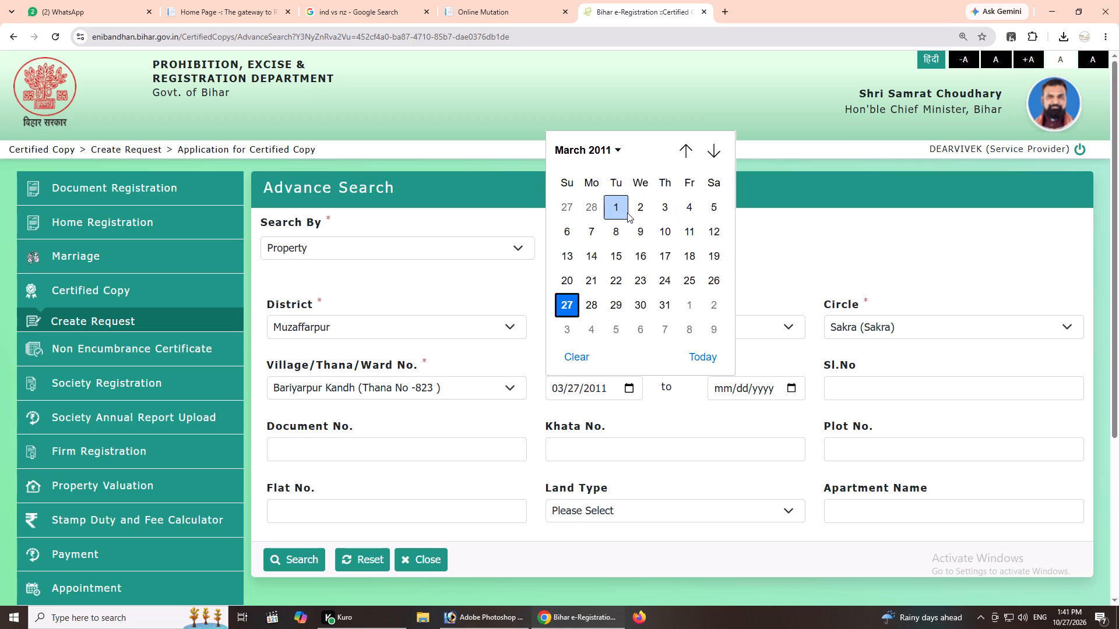
click(625, 209)
Set the end of the property search's date range to 05/31/2011.
click(794, 386)
click(762, 149)
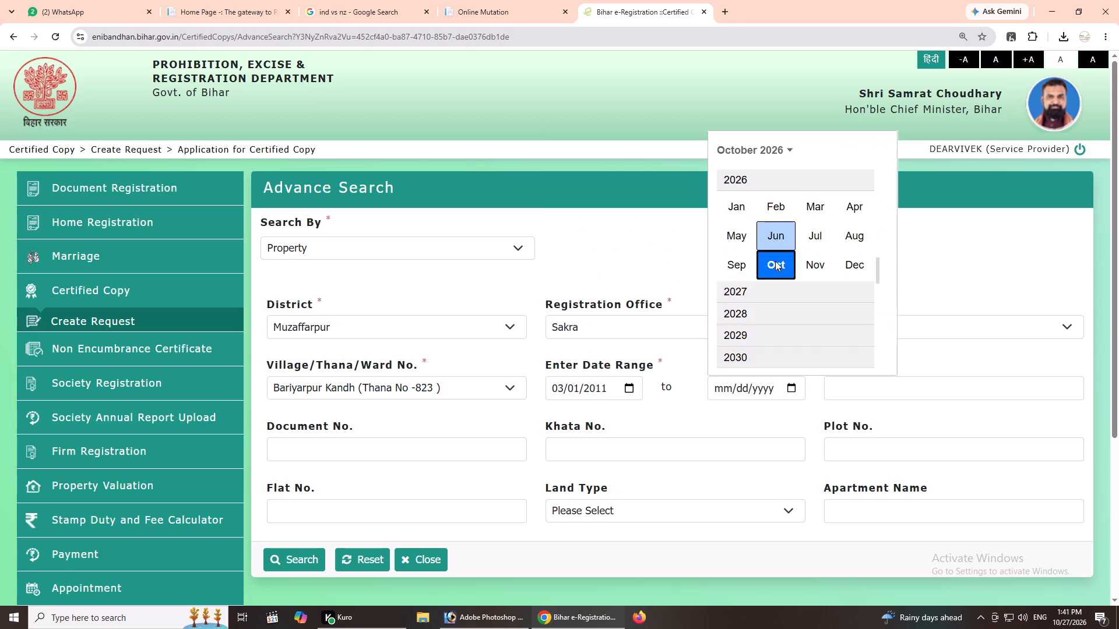
scroll(775, 261, up, 11)
scroll(773, 259, down, 1)
scroll(773, 259, up, 20)
scroll(773, 259, up, 3)
scroll(768, 256, down, 1)
scroll(768, 256, up, 14)
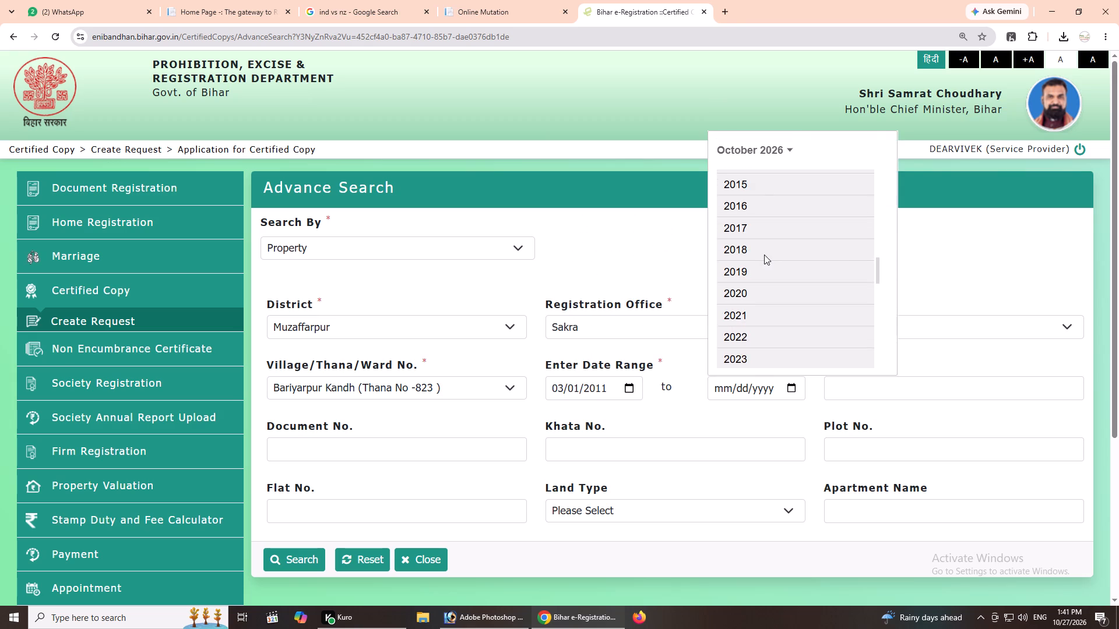
scroll(764, 255, up, 9)
scroll(762, 253, down, 1)
scroll(762, 253, up, 15)
click(737, 219)
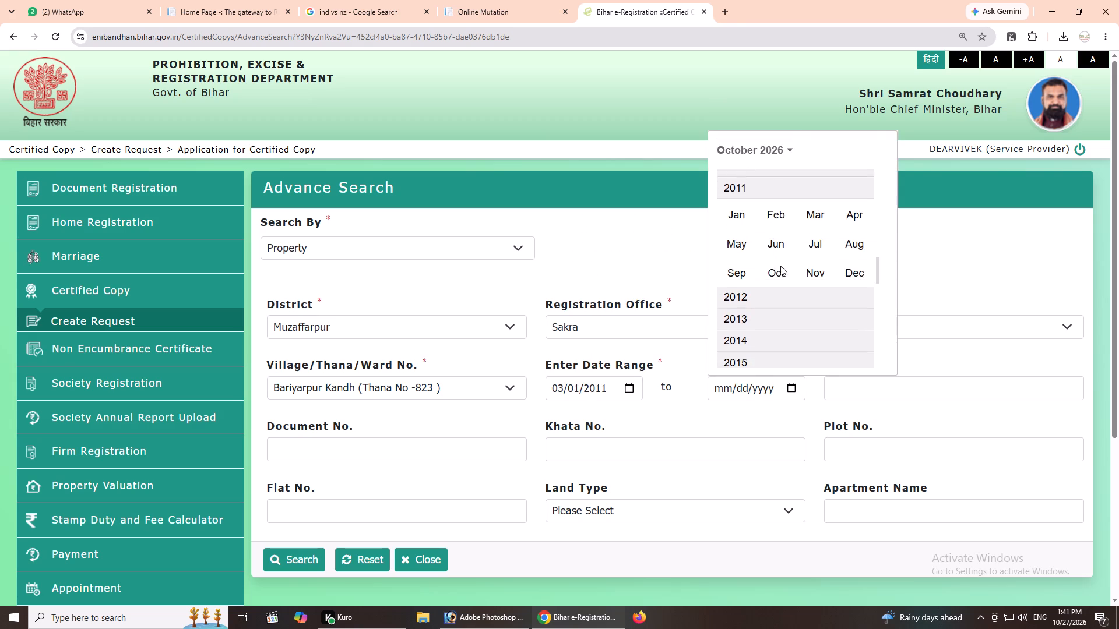
click(744, 233)
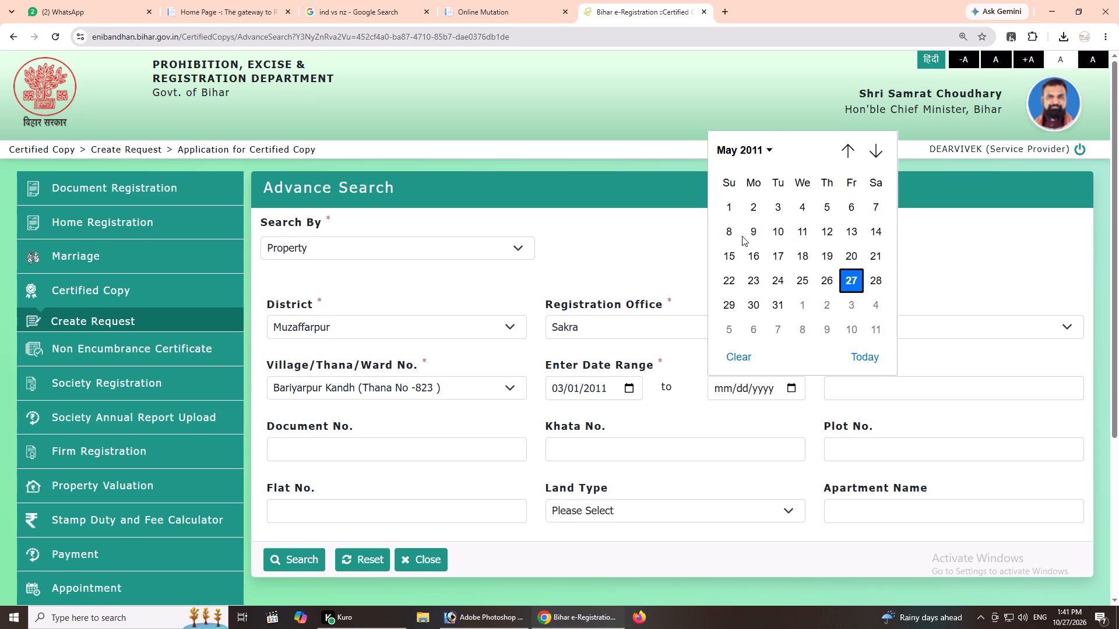
click(775, 296)
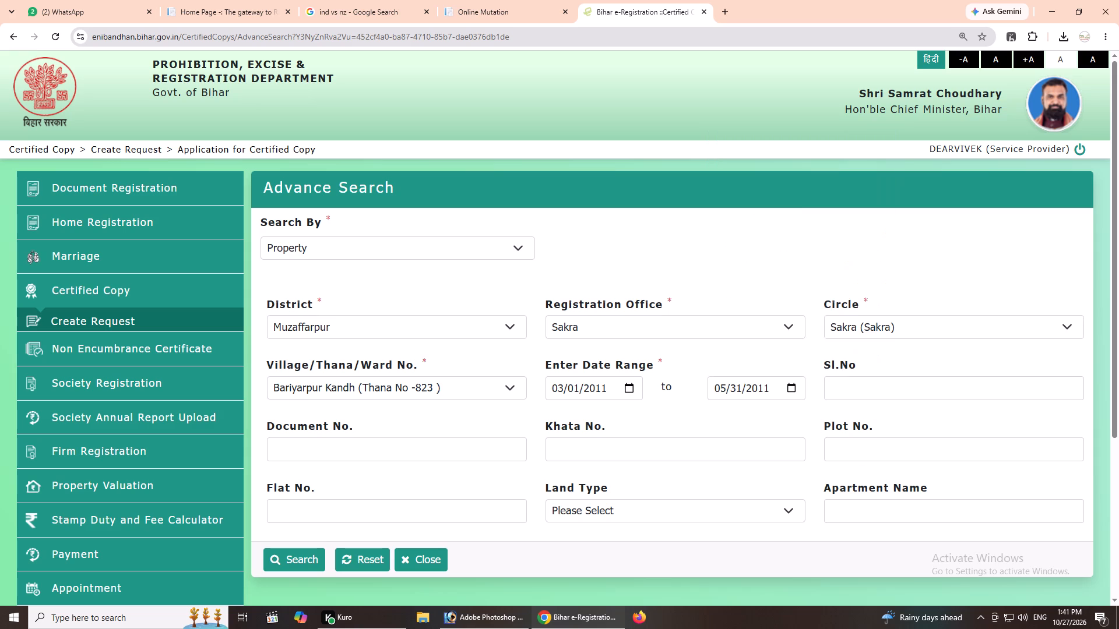
Search the Bariyarpur Kandh property records for plot number 1805 within the chosen date range.
click(858, 456)
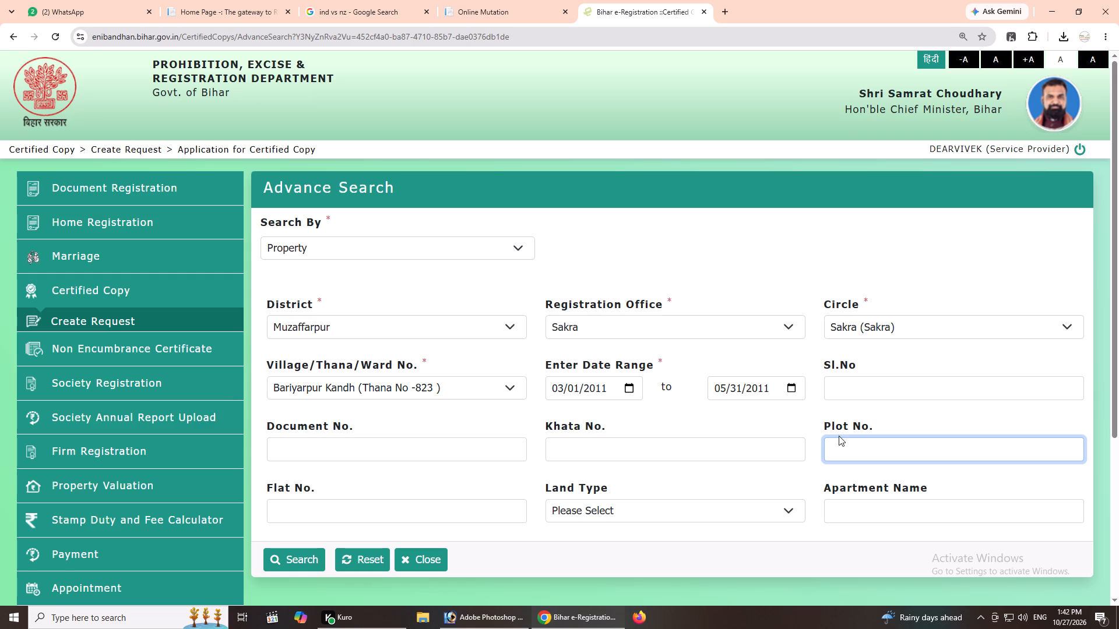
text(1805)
click(303, 554)
scroll(566, 379, down, 6)
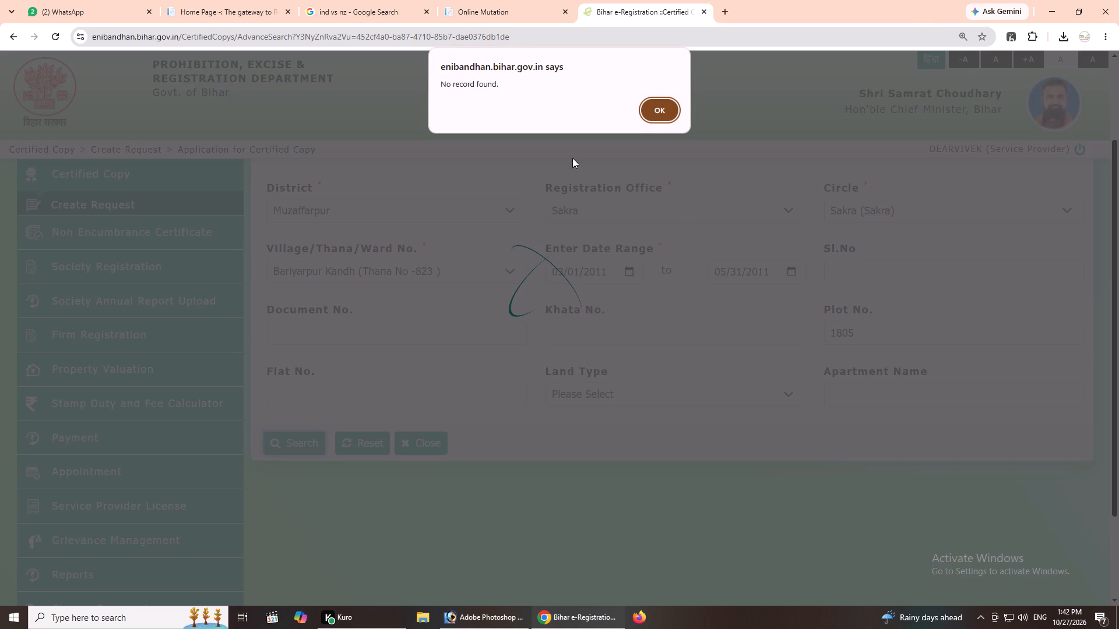
click(650, 116)
Clear the plot number and rerun the property search for the whole village in the same date range.
drag(891, 335, 735, 334)
key(BackSpace)
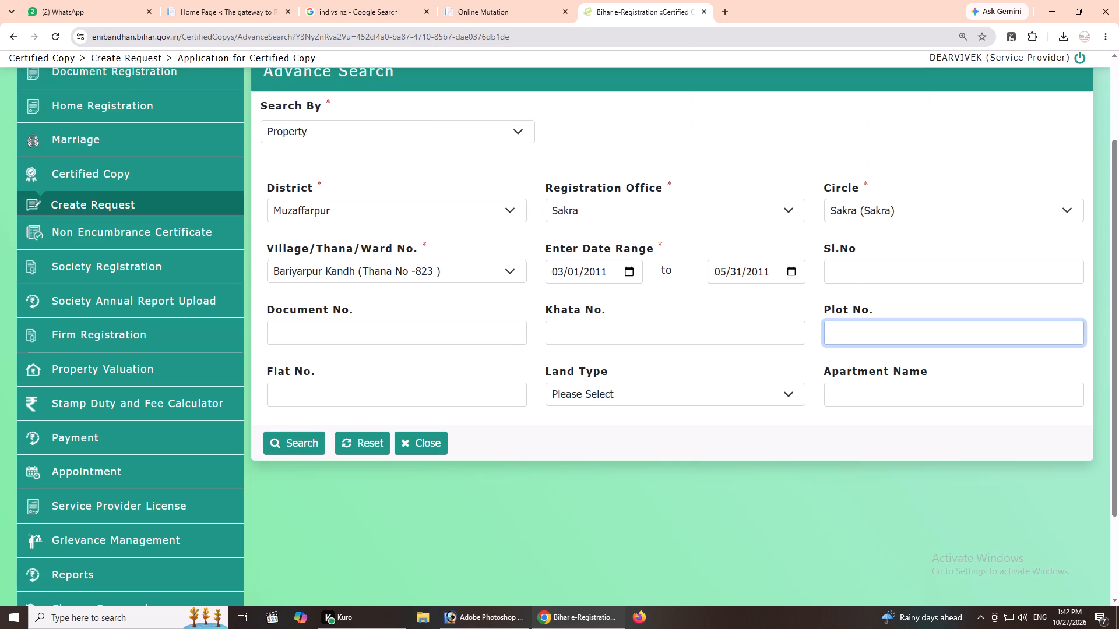
click(315, 435)
scroll(590, 245, down, 2)
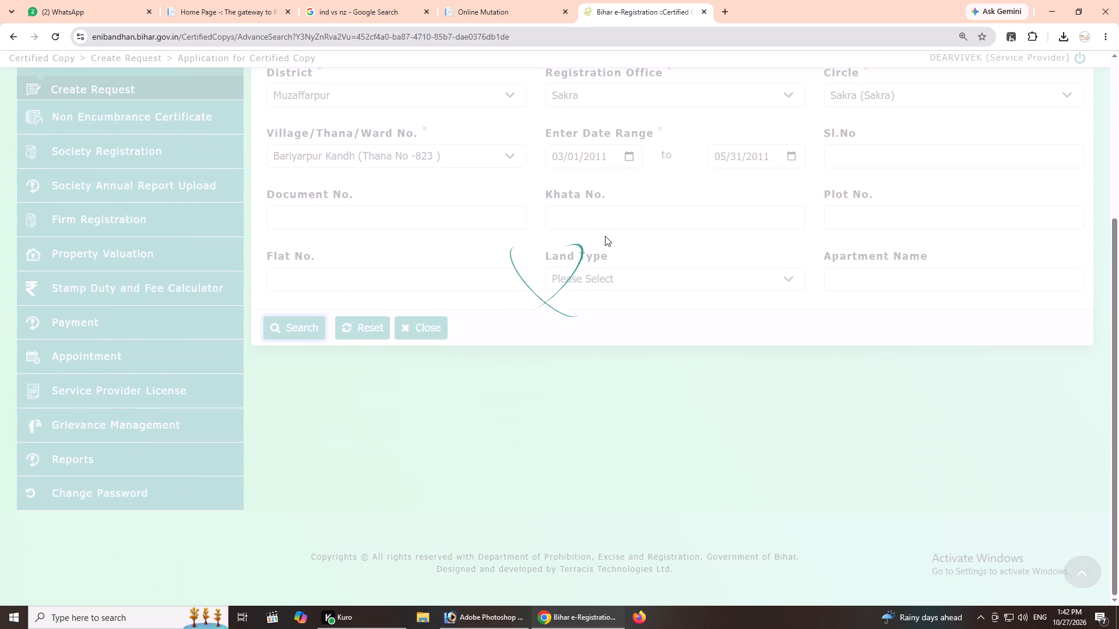
scroll(605, 236, down, 6)
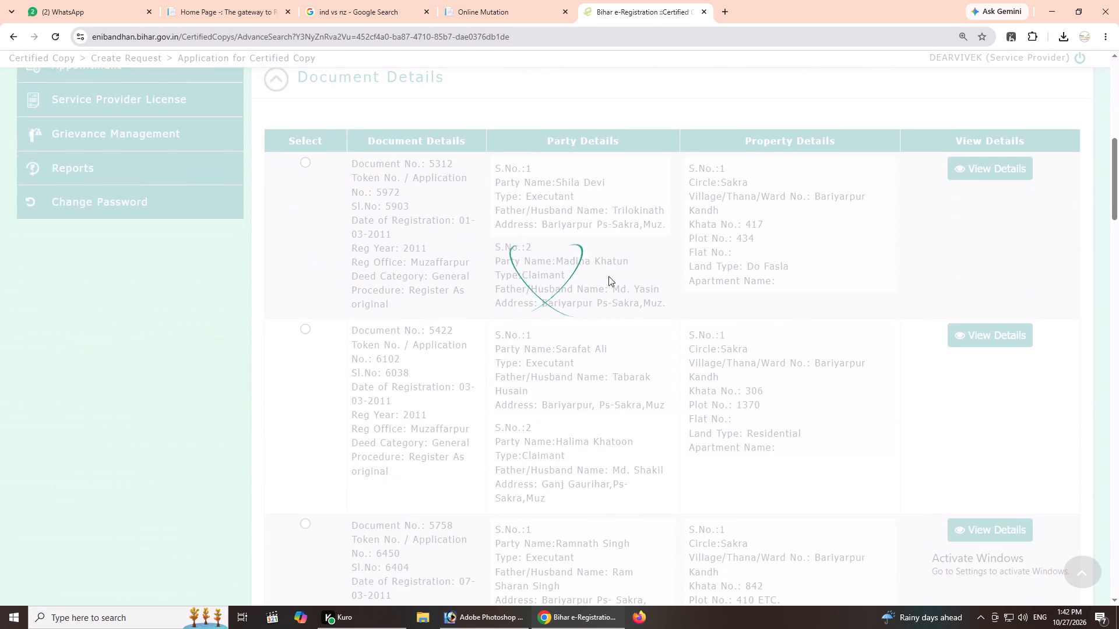
Skim the document list found for Bariyarpur Kandh and return to its first entry.
click(618, 294)
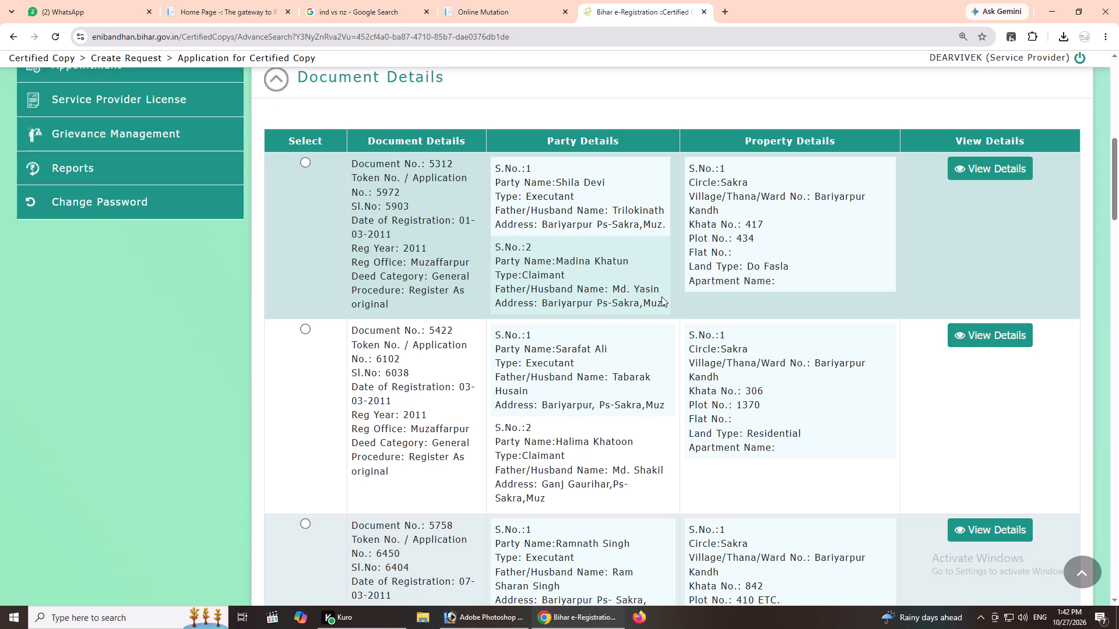
scroll(663, 301, down, 1)
scroll(663, 301, up, 1)
scroll(663, 301, down, 20)
scroll(663, 301, down, 3)
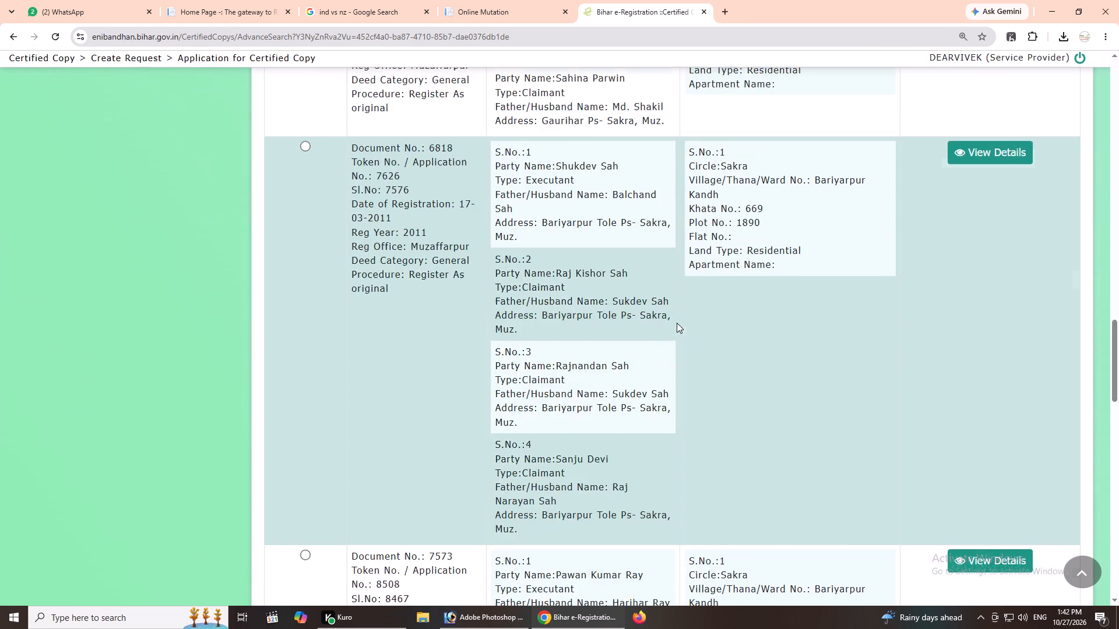
scroll(676, 325, up, 1)
scroll(676, 327, down, 20)
scroll(676, 327, down, 9)
scroll(677, 331, up, 6)
scroll(672, 313, down, 1)
scroll(672, 313, up, 15)
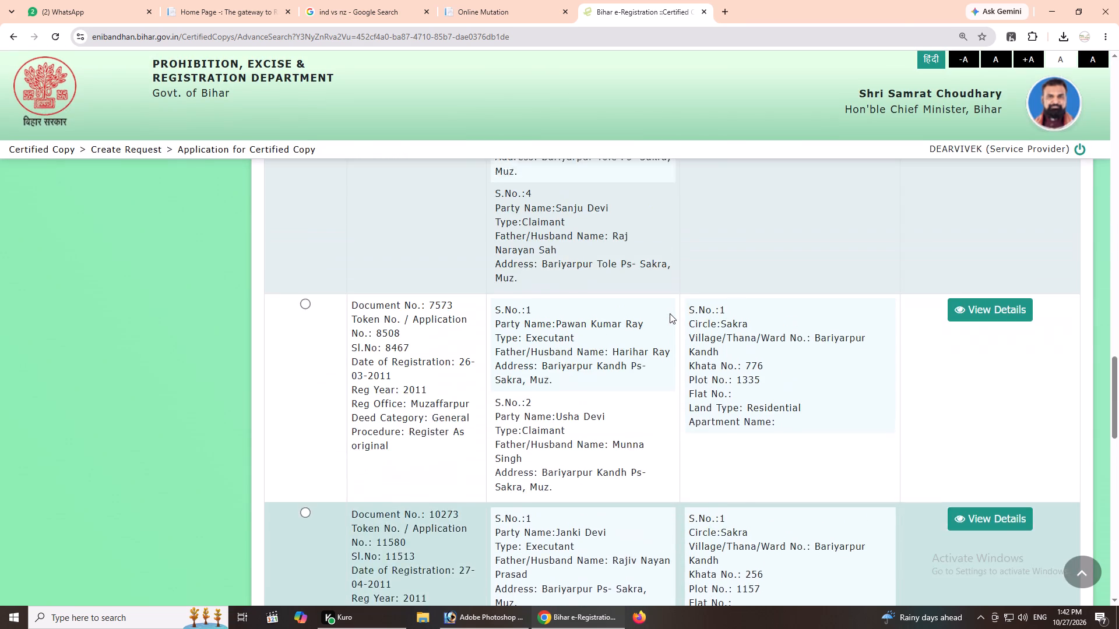
scroll(670, 313, up, 8)
scroll(670, 313, down, 1)
scroll(669, 312, up, 6)
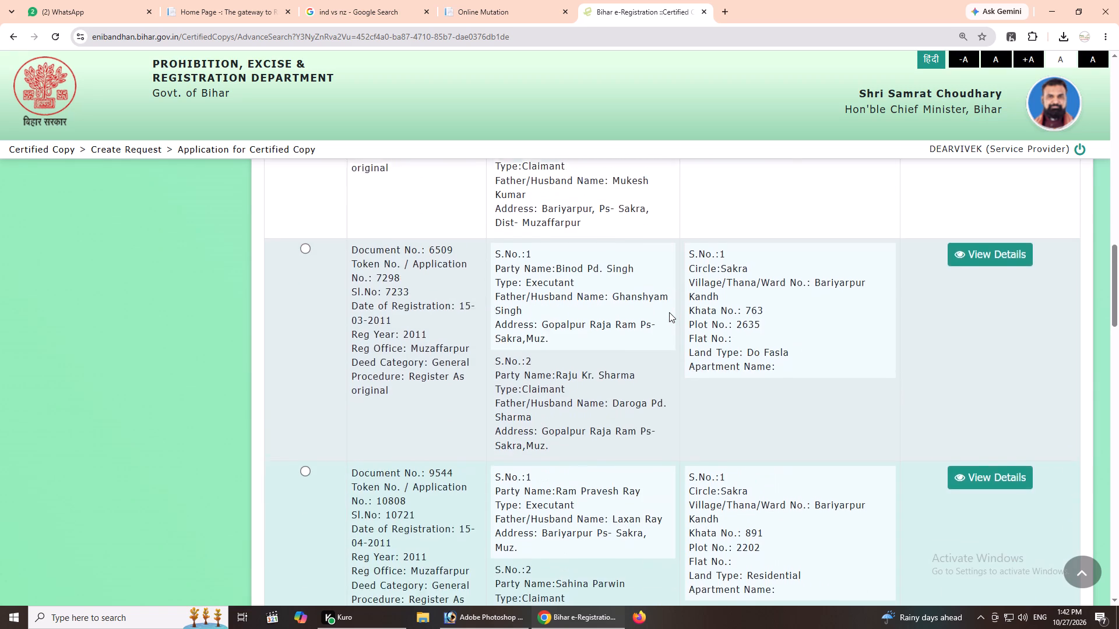
scroll(669, 312, up, 12)
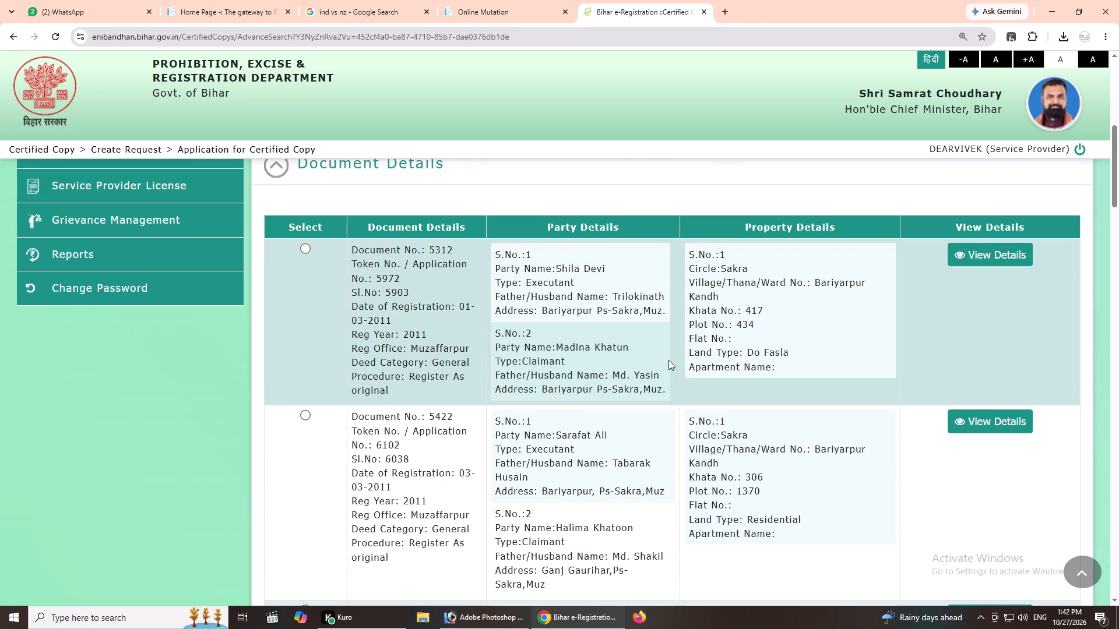
Examine the party names, khata numbers and plot numbers of each listed document, from the first entry to the last.
scroll(592, 464, down, 4)
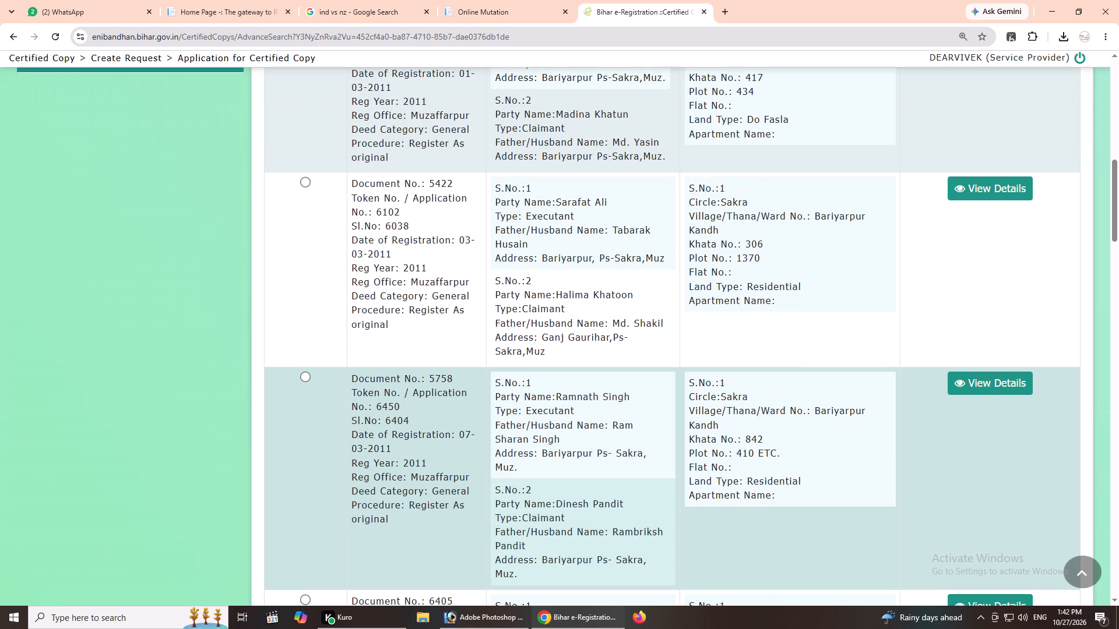
scroll(608, 516, down, 6)
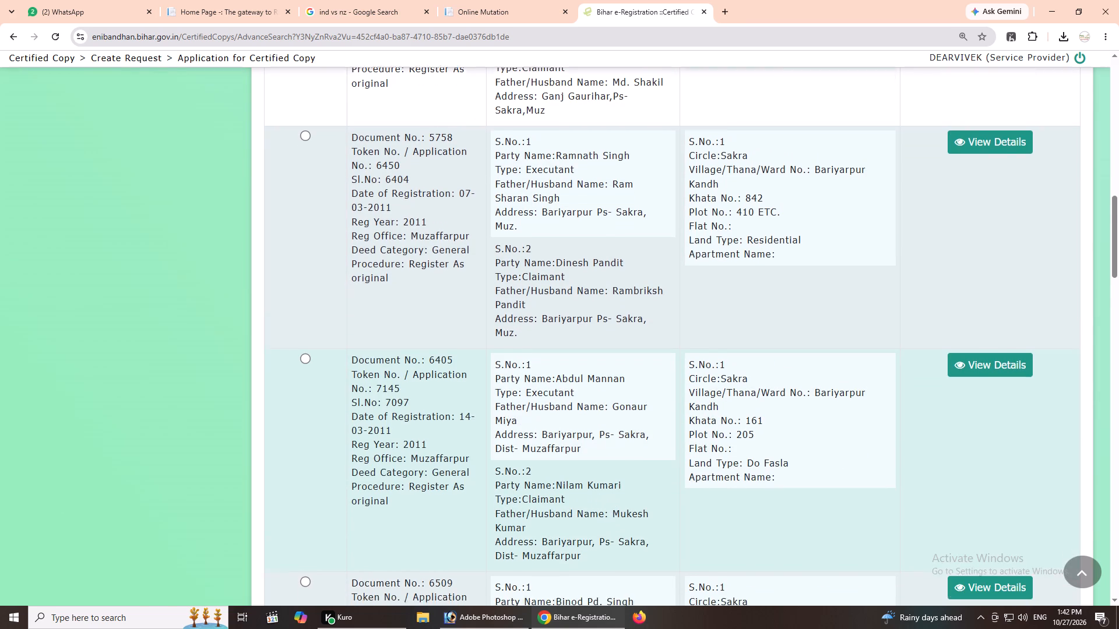
scroll(612, 504, down, 3)
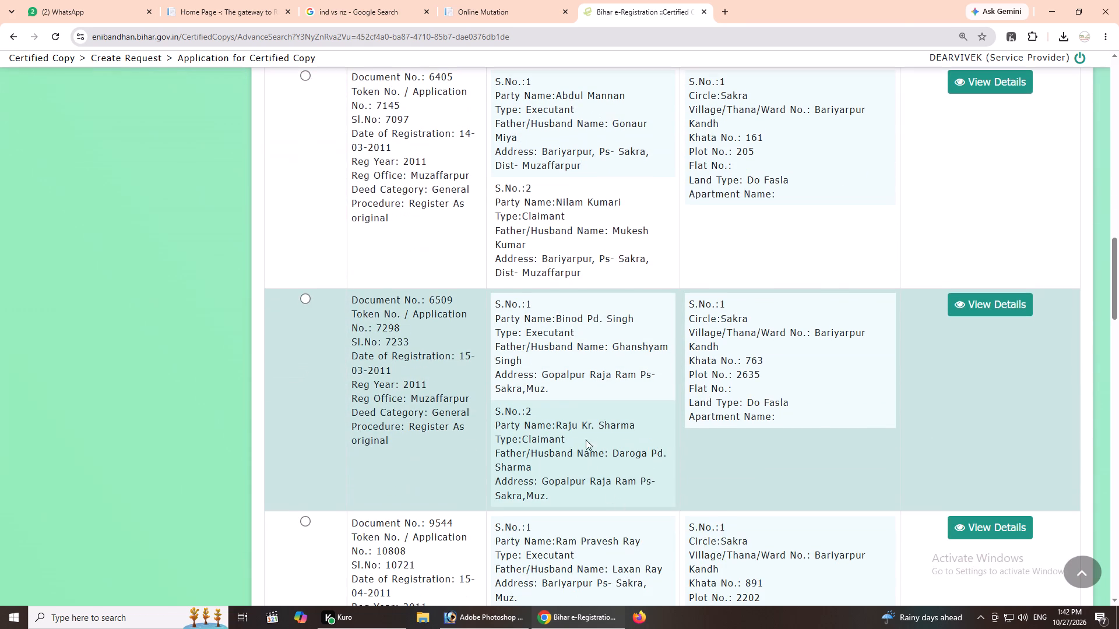
scroll(599, 447, down, 1)
scroll(627, 499, down, 2)
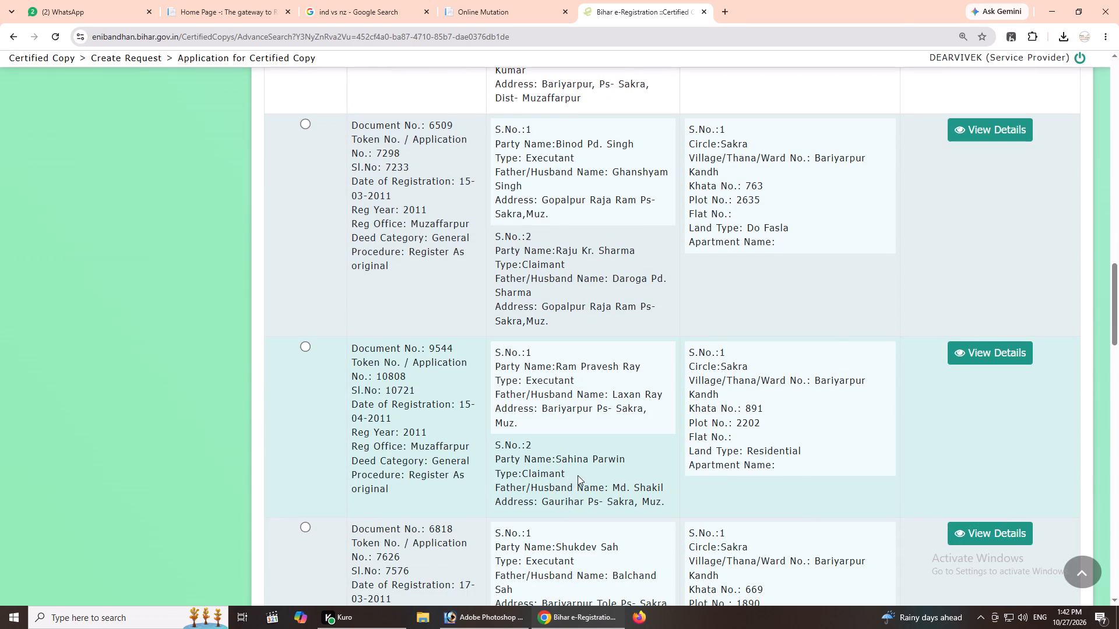
scroll(592, 472, down, 2)
scroll(592, 473, up, 1)
scroll(599, 496, down, 2)
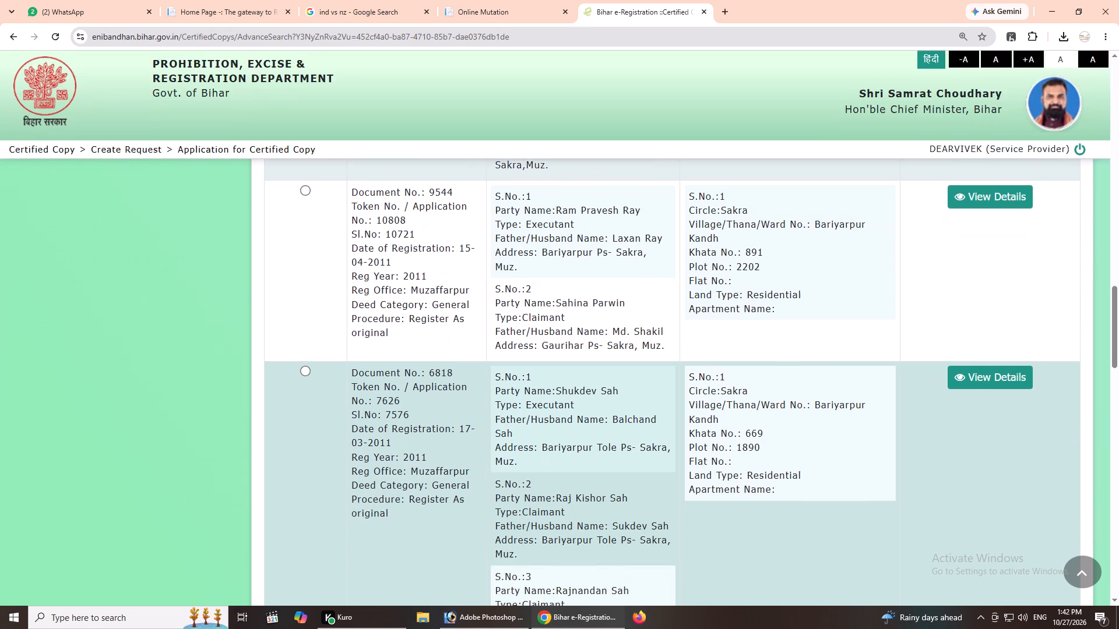
scroll(606, 487, down, 3)
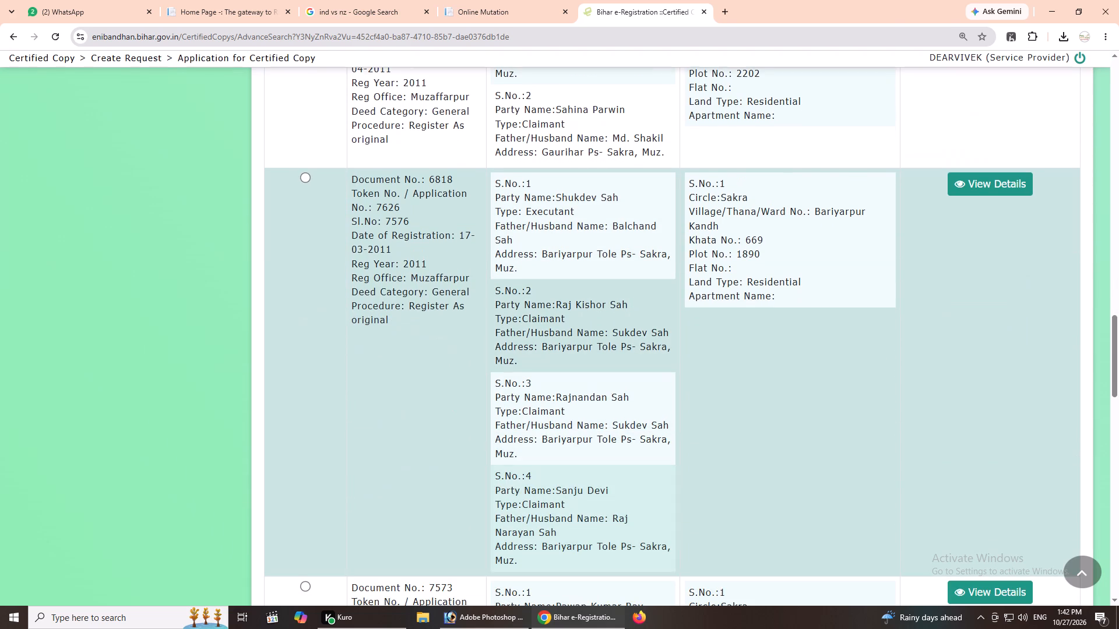
scroll(602, 493, down, 5)
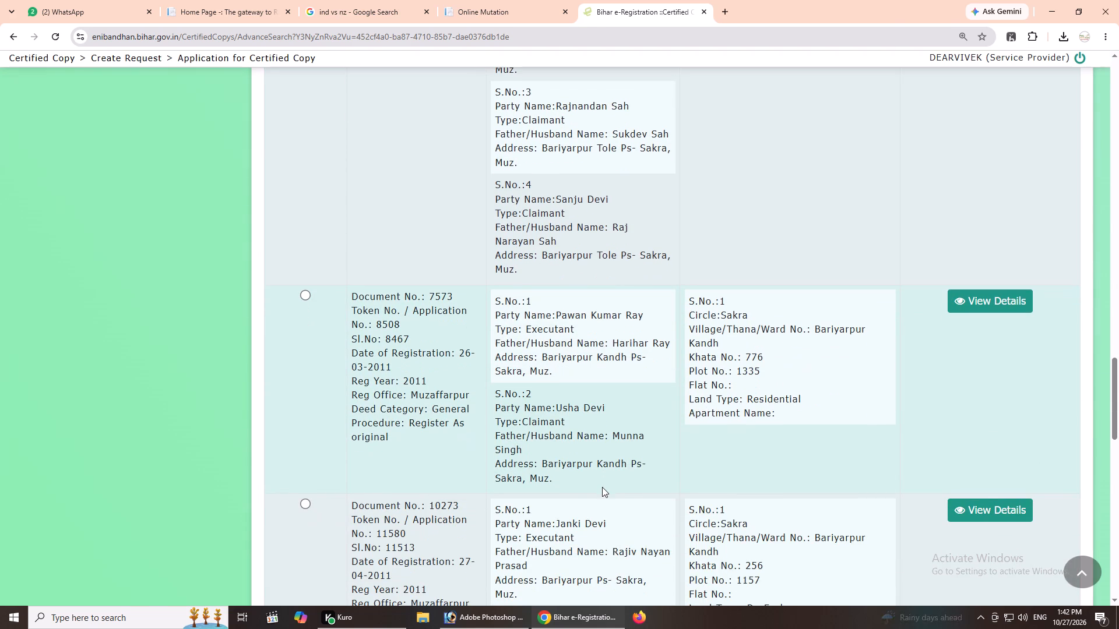
scroll(586, 438, down, 4)
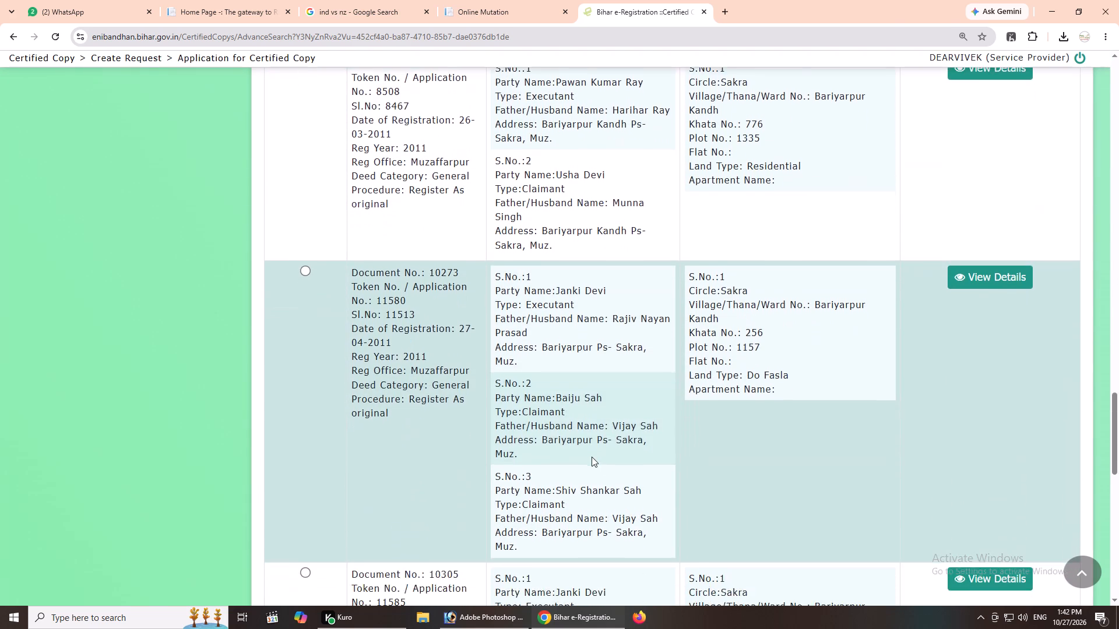
scroll(592, 457, down, 9)
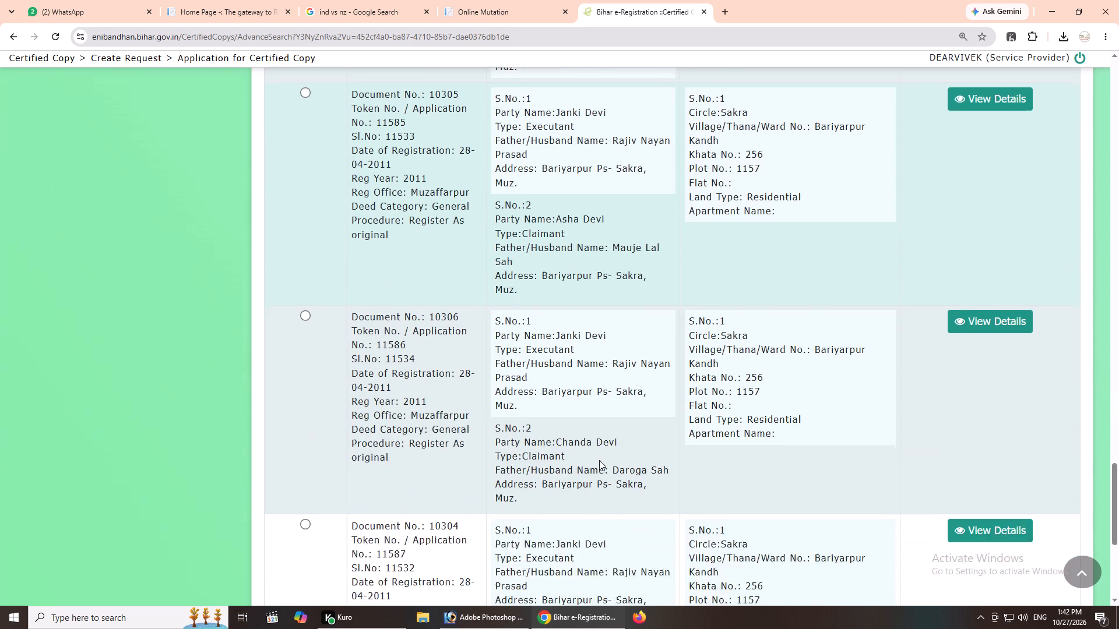
scroll(594, 435, up, 1)
scroll(596, 452, down, 4)
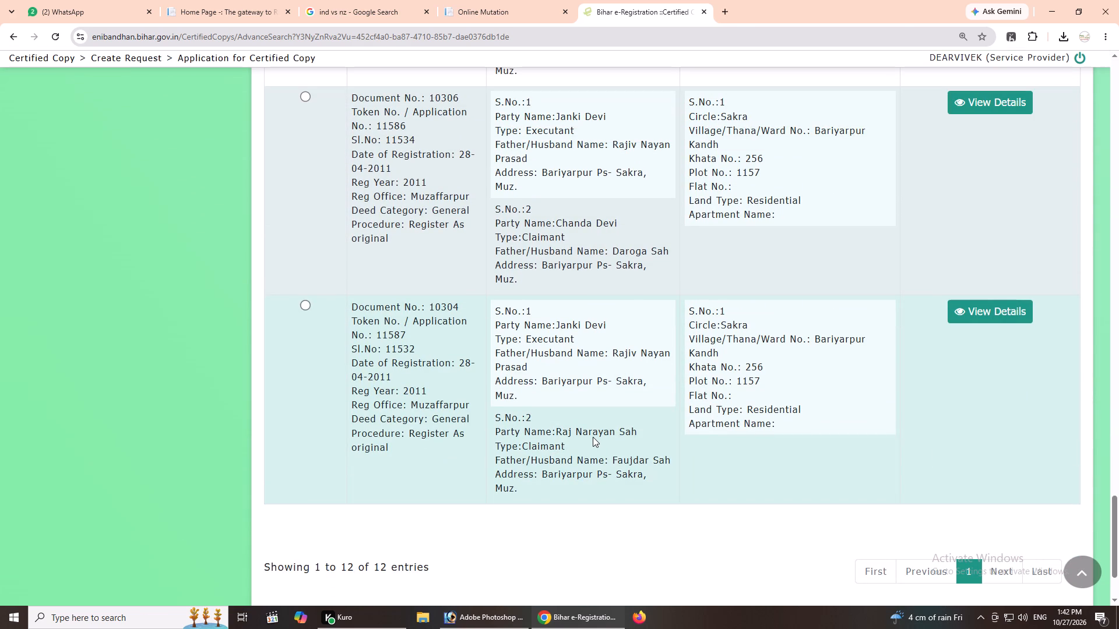
Look back through the listed Bariyarpur Kandh documents' parties and plot numbers, ending at the search form.
scroll(593, 437, up, 4)
scroll(598, 430, down, 1)
scroll(598, 430, up, 16)
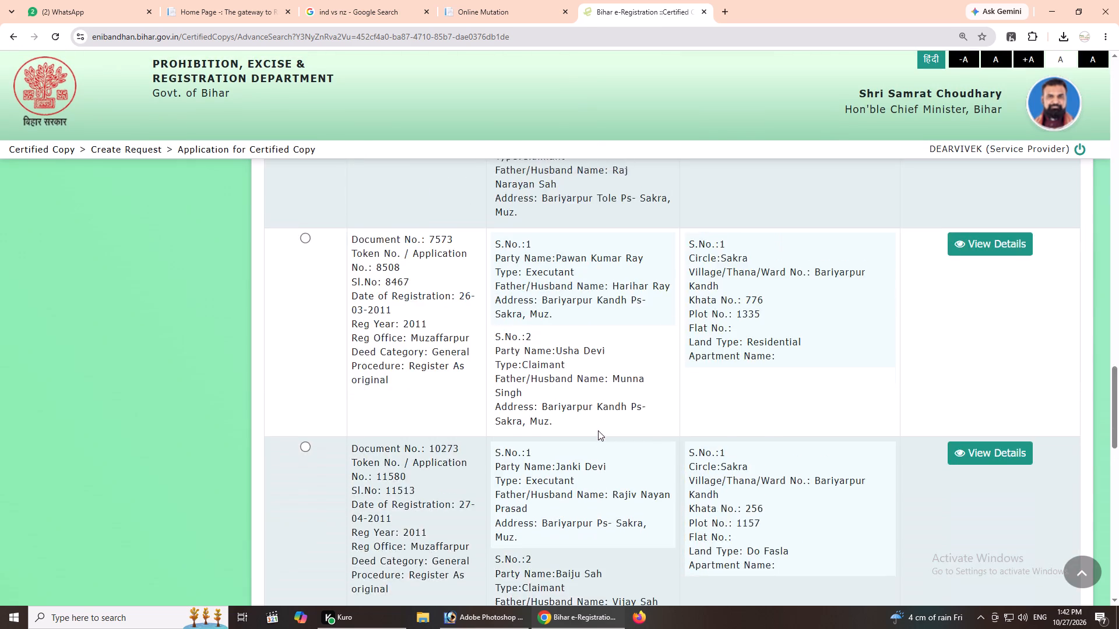
scroll(598, 430, up, 7)
scroll(598, 430, down, 1)
scroll(598, 430, up, 20)
scroll(598, 430, up, 3)
scroll(597, 430, down, 1)
scroll(597, 430, up, 6)
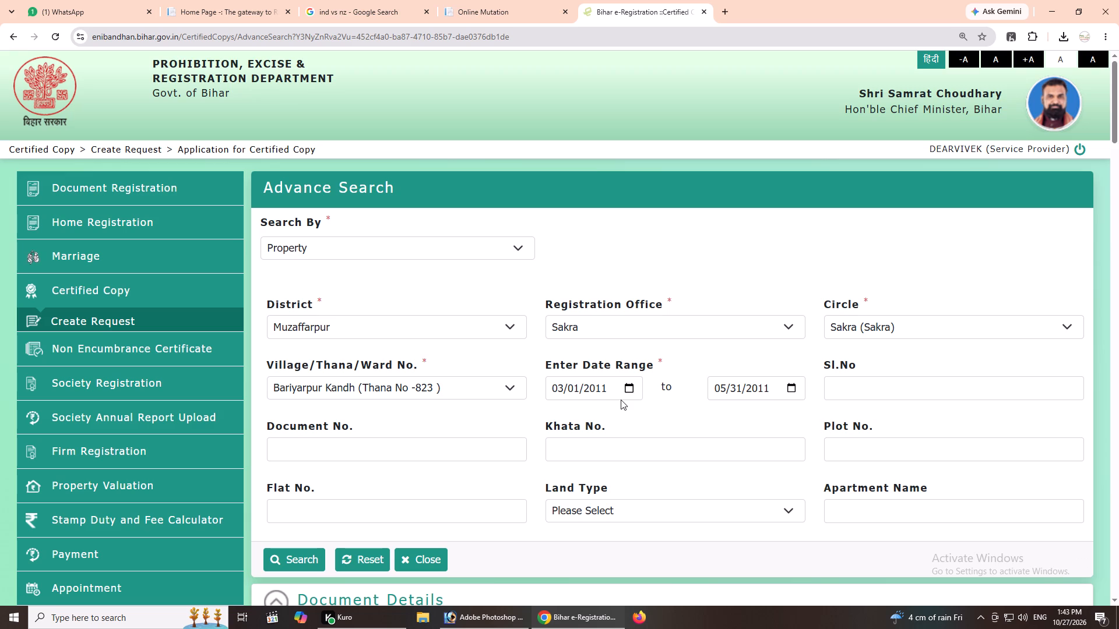
Set both ends of the date range to 04/25/2011 and search the Bariyarpur Kandh property records.
click(627, 384)
click(716, 149)
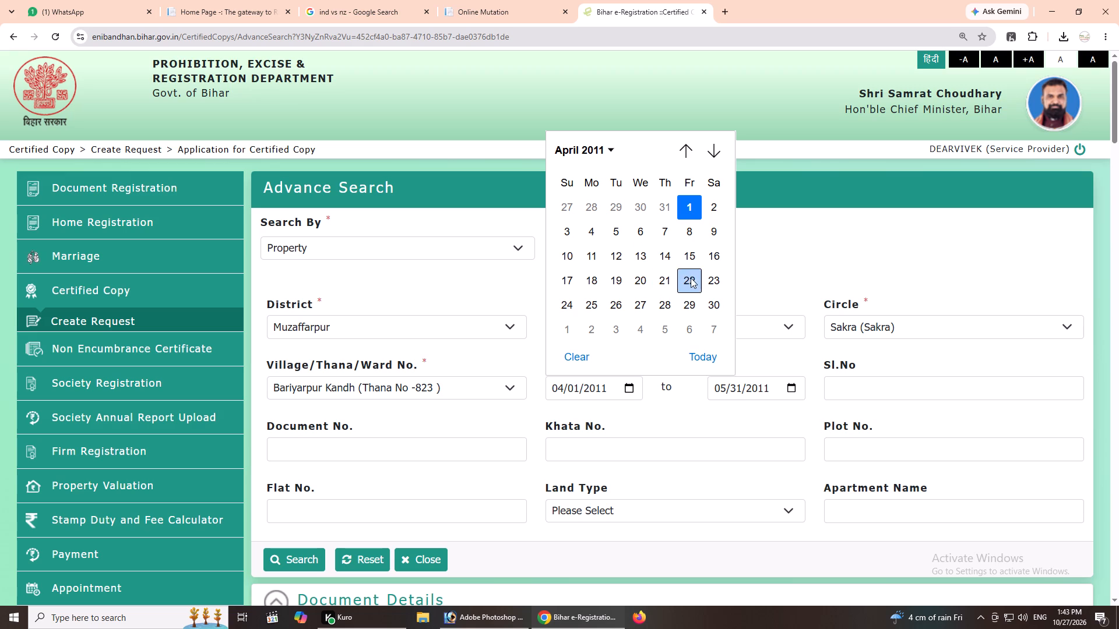
click(594, 303)
click(576, 395)
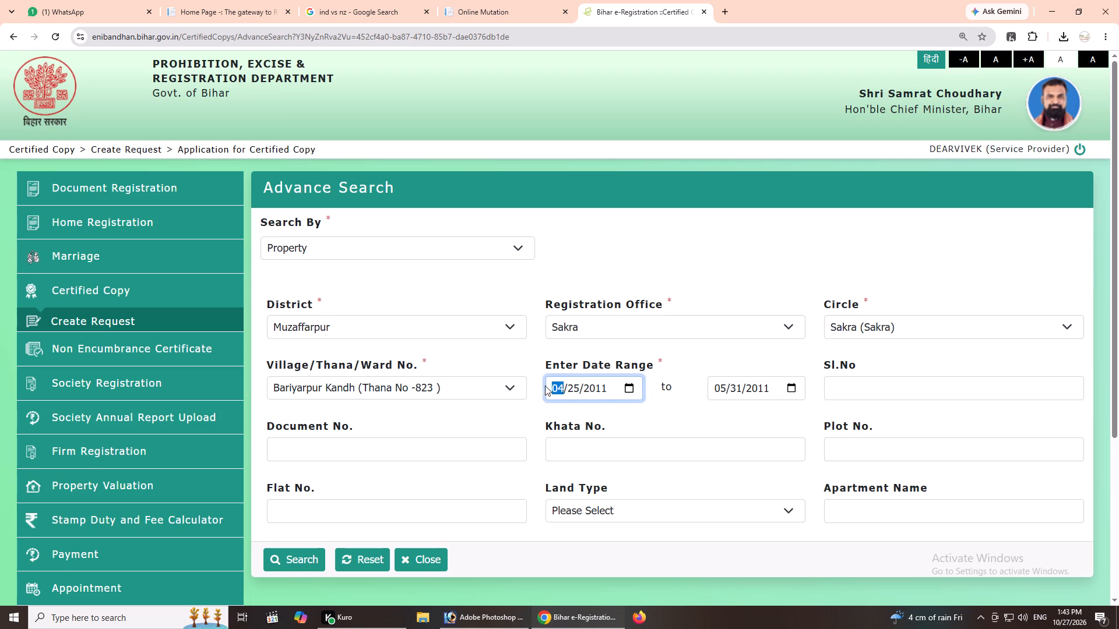
click(796, 392)
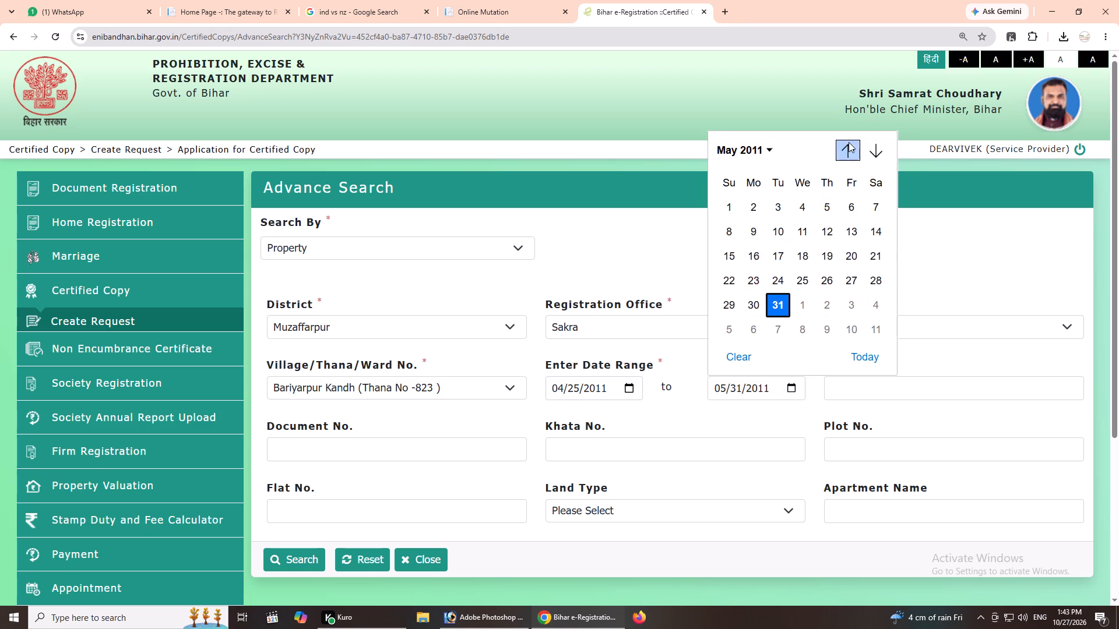
click(845, 143)
click(756, 301)
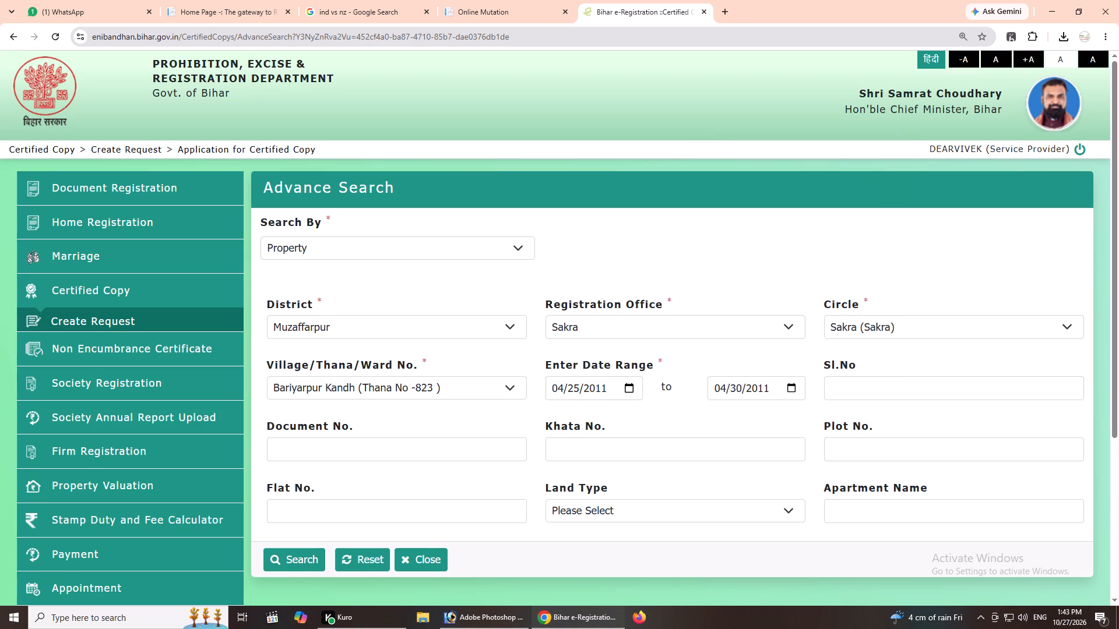
scroll(818, 374, down, 2)
click(293, 441)
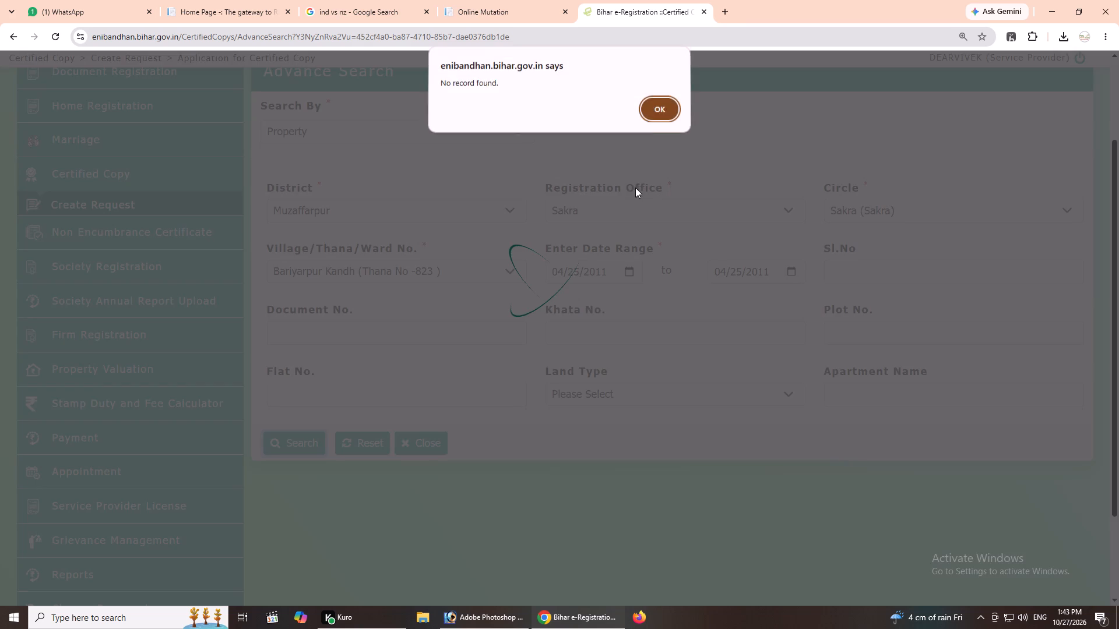
click(655, 111)
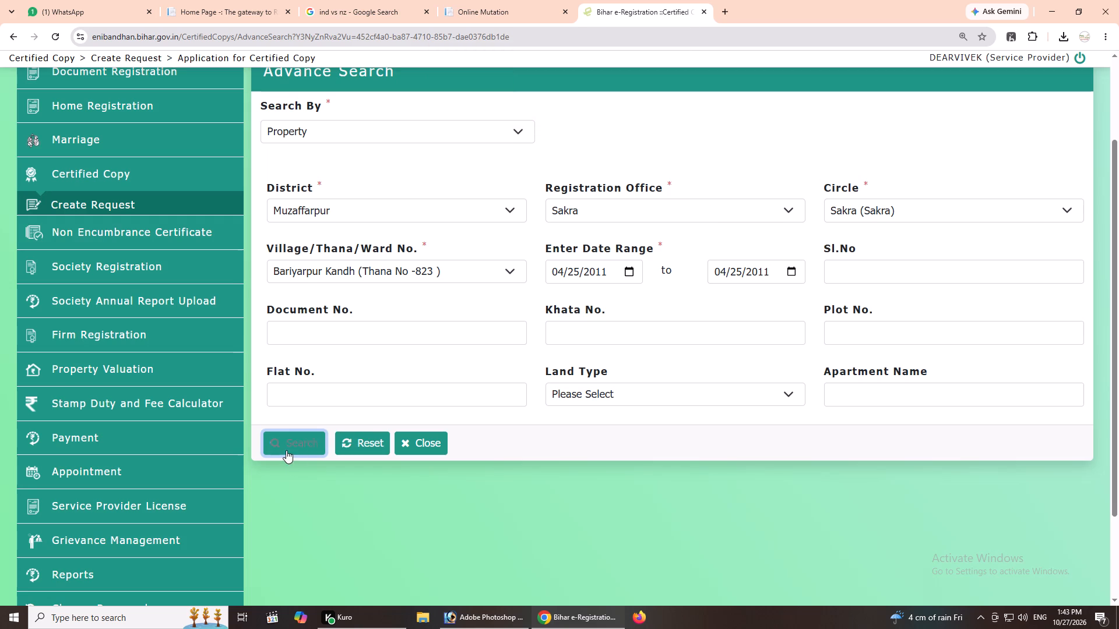
Repeat the Bariyarpur Kandh property search for the single date 04/25/2011.
click(286, 450)
click(663, 114)
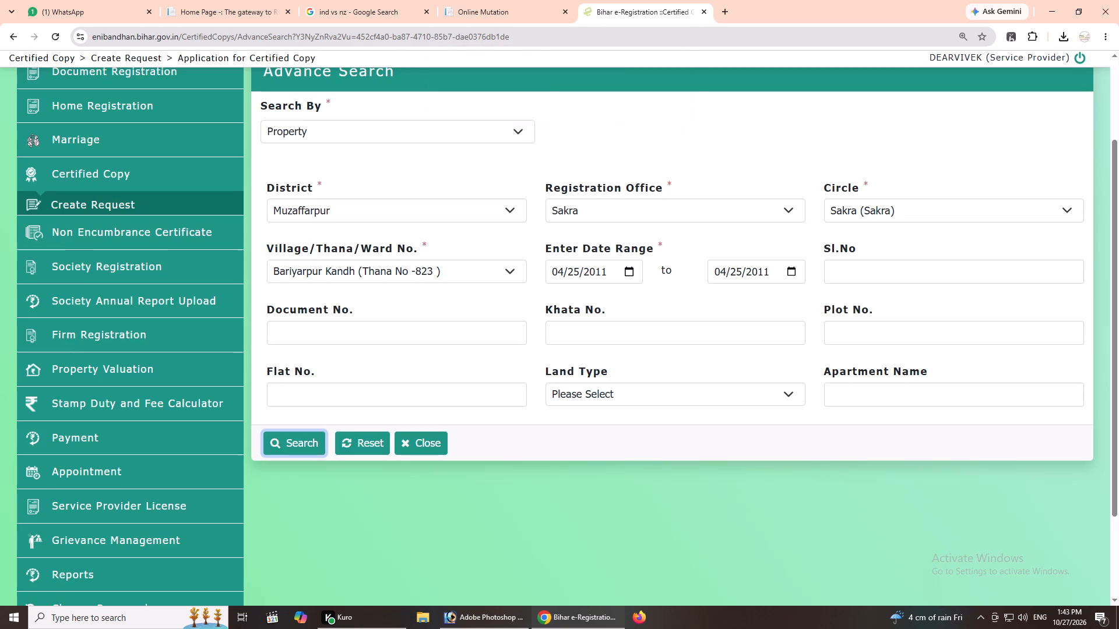
click(291, 441)
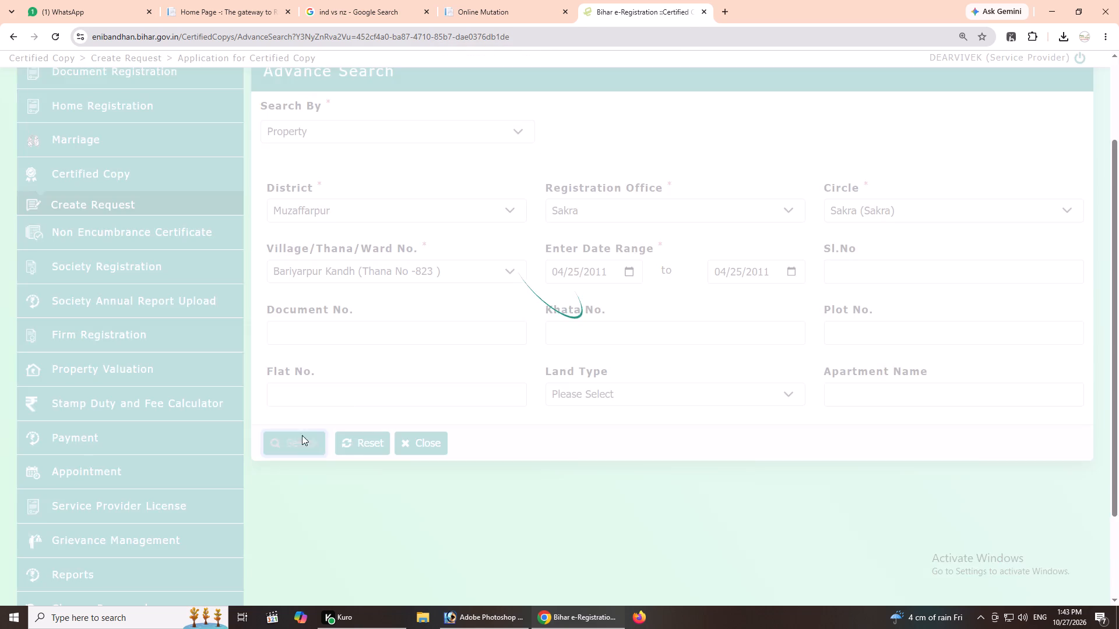
click(657, 107)
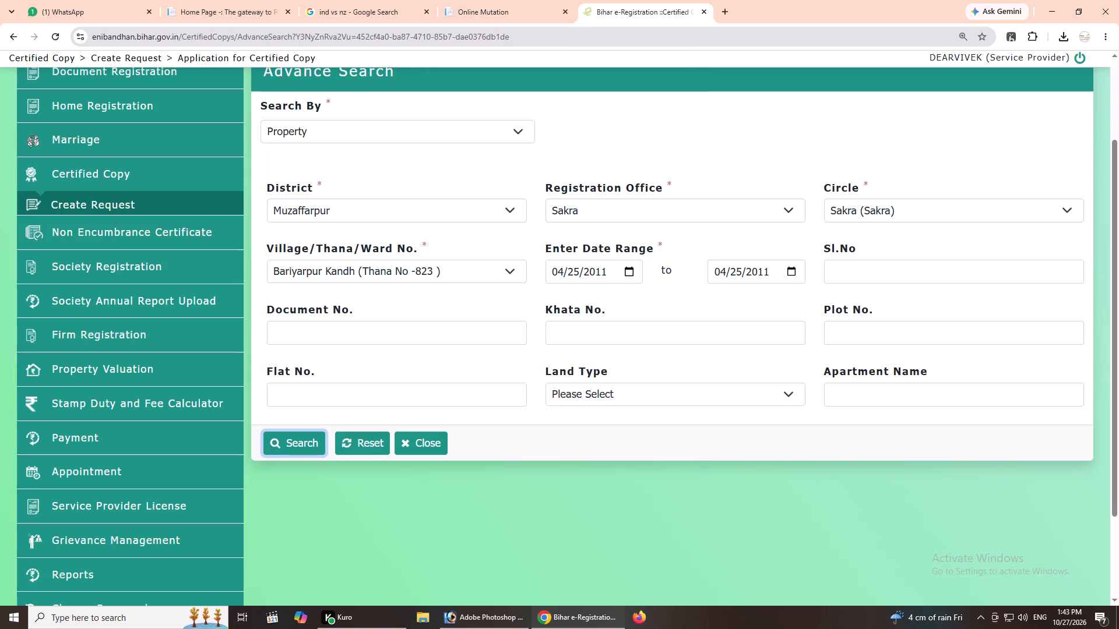
click(286, 438)
click(665, 104)
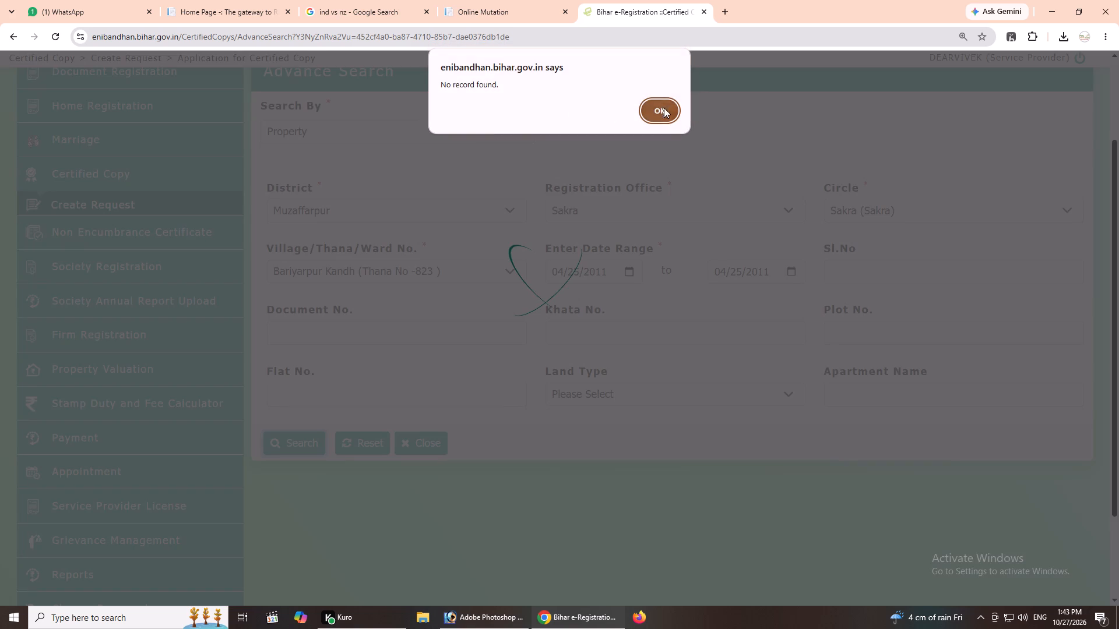
Set the date range to 04/01/2011 to 04/30/2011 and search the Bariyarpur Kandh property records.
click(632, 271)
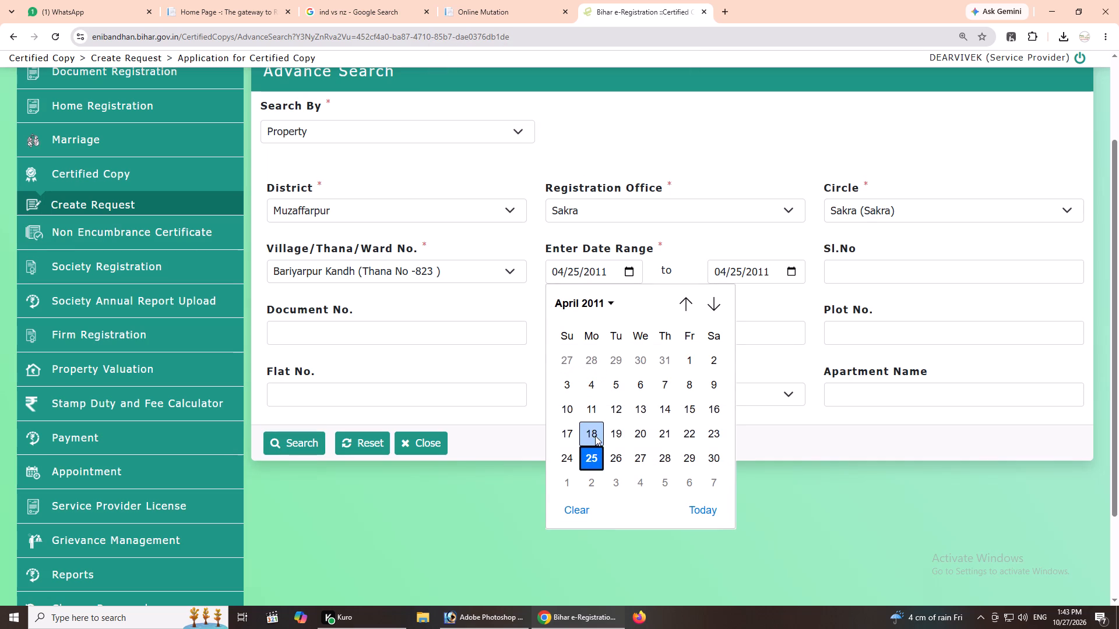
click(693, 354)
click(788, 274)
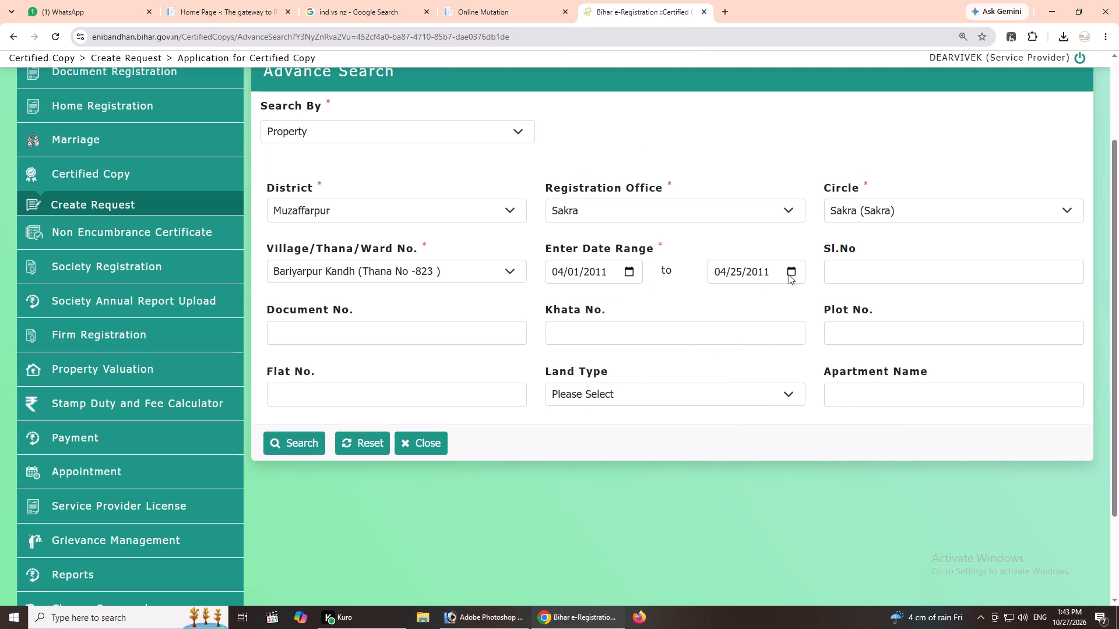
click(868, 454)
click(301, 446)
Examine the registration dates, party names and plot numbers of the first documents listed for April 2011.
scroll(601, 138, down, 1)
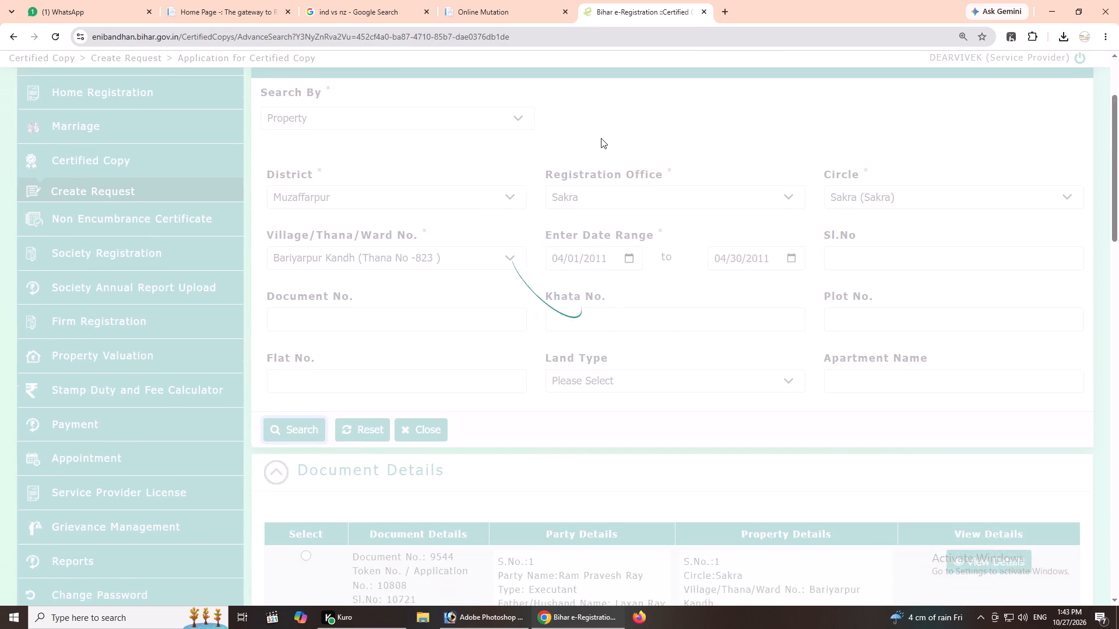
scroll(601, 138, down, 6)
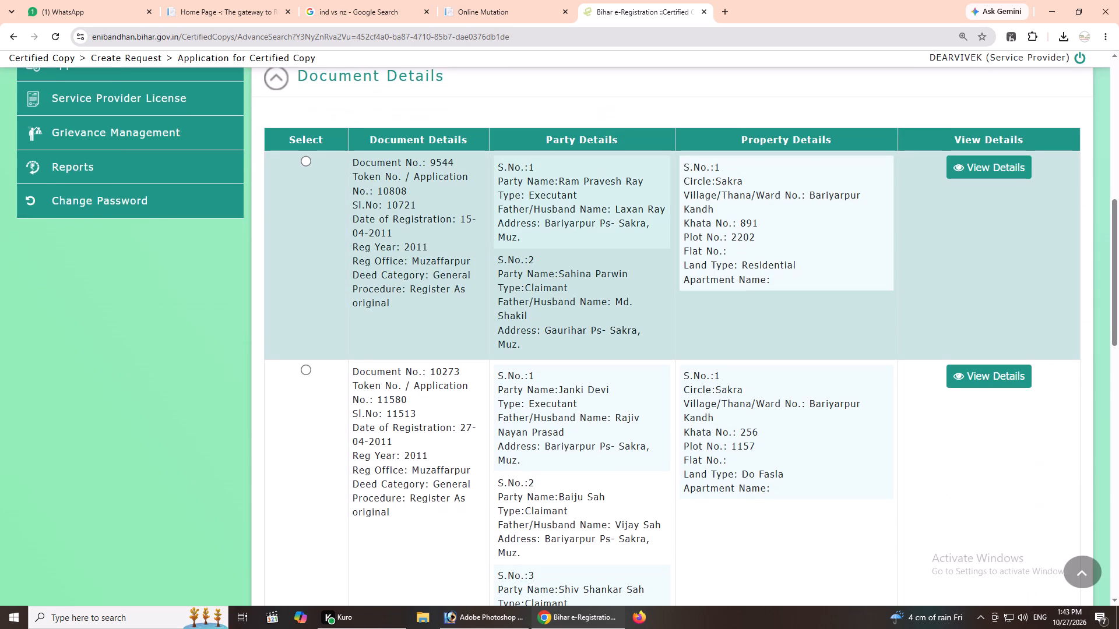
scroll(585, 281, down, 1)
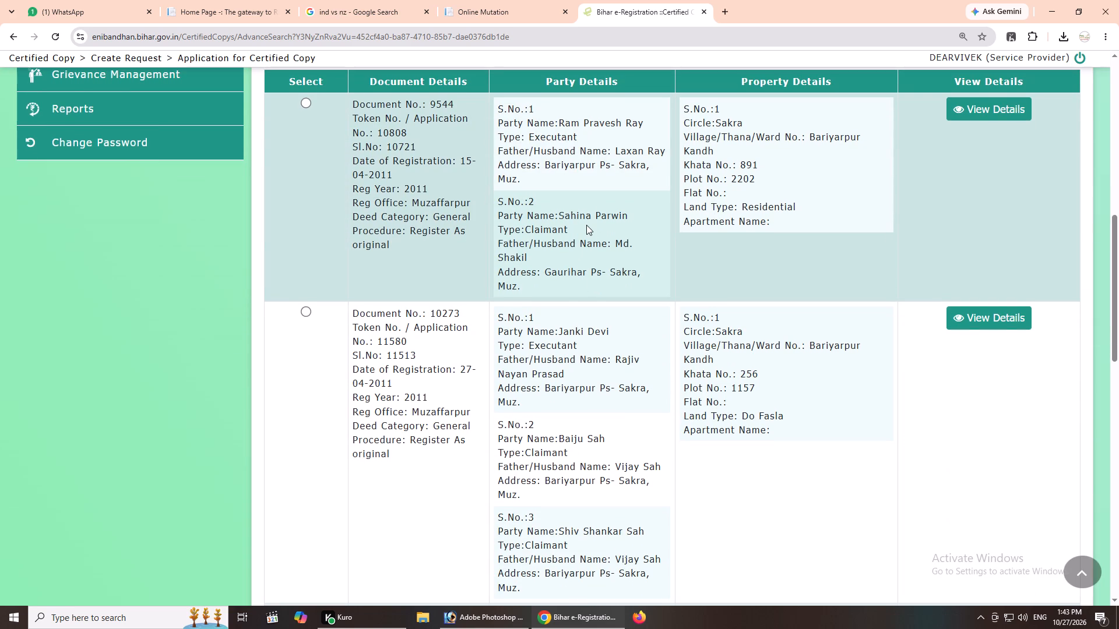
scroll(586, 224, down, 1)
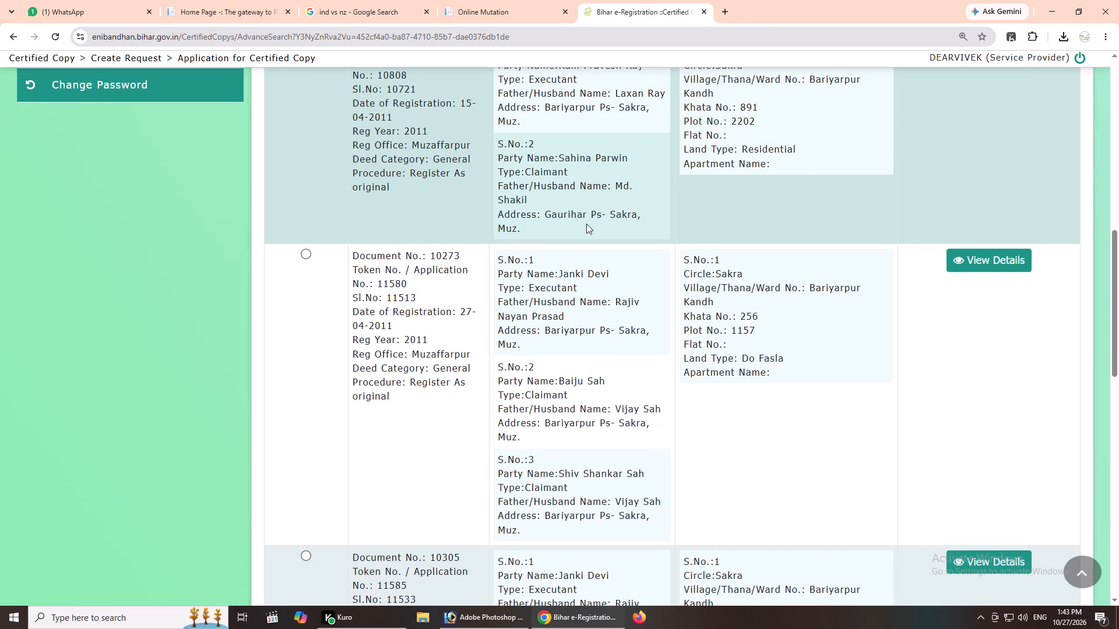
scroll(587, 226, down, 2)
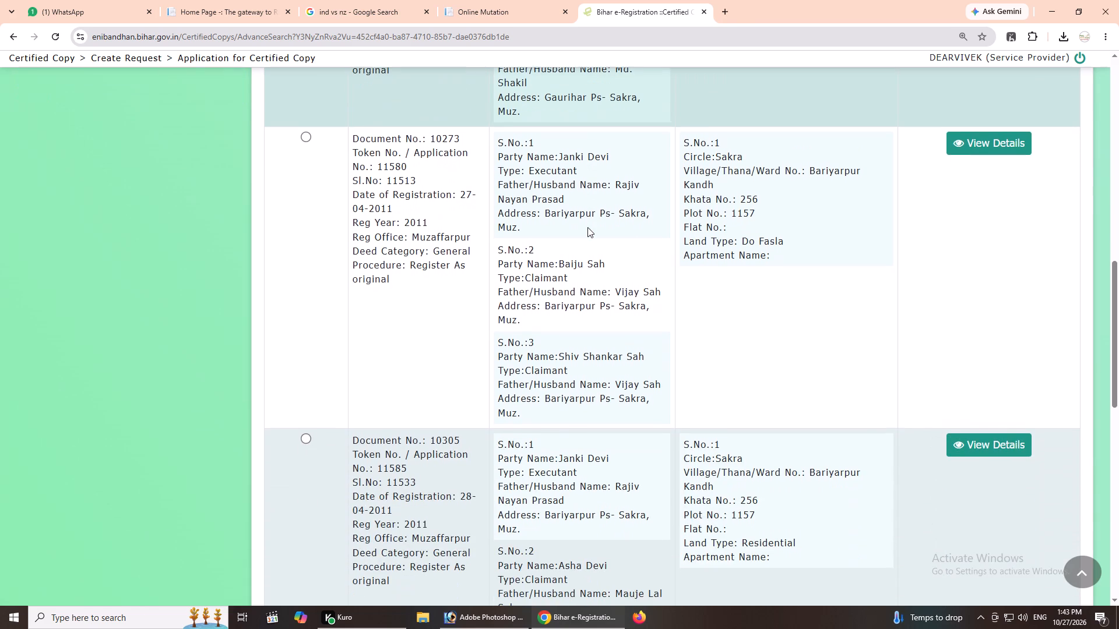
scroll(587, 227, up, 5)
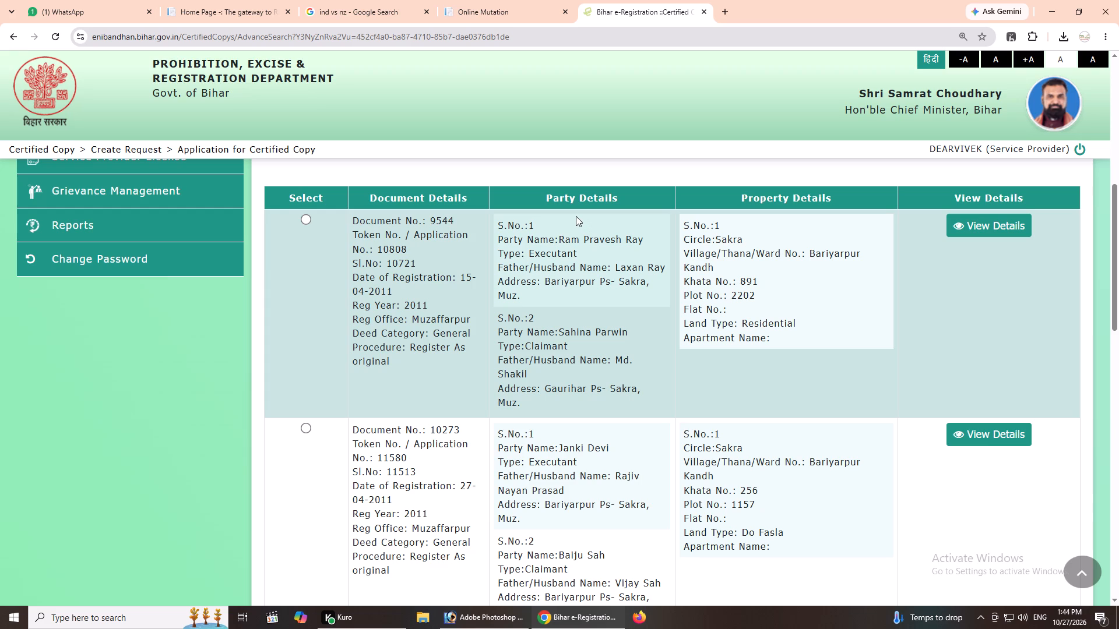
Check the parties, khata and plot numbers of the April 2011 documents through the last entry, ending at the search form.
scroll(603, 306, down, 2)
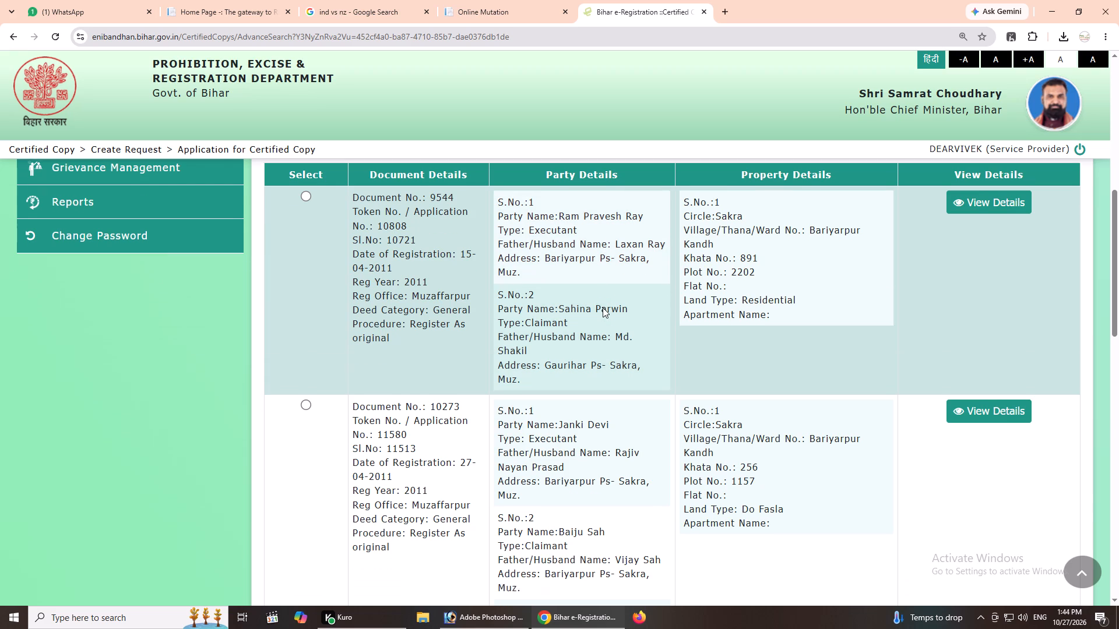
scroll(603, 350, down, 1)
scroll(565, 328, up, 2)
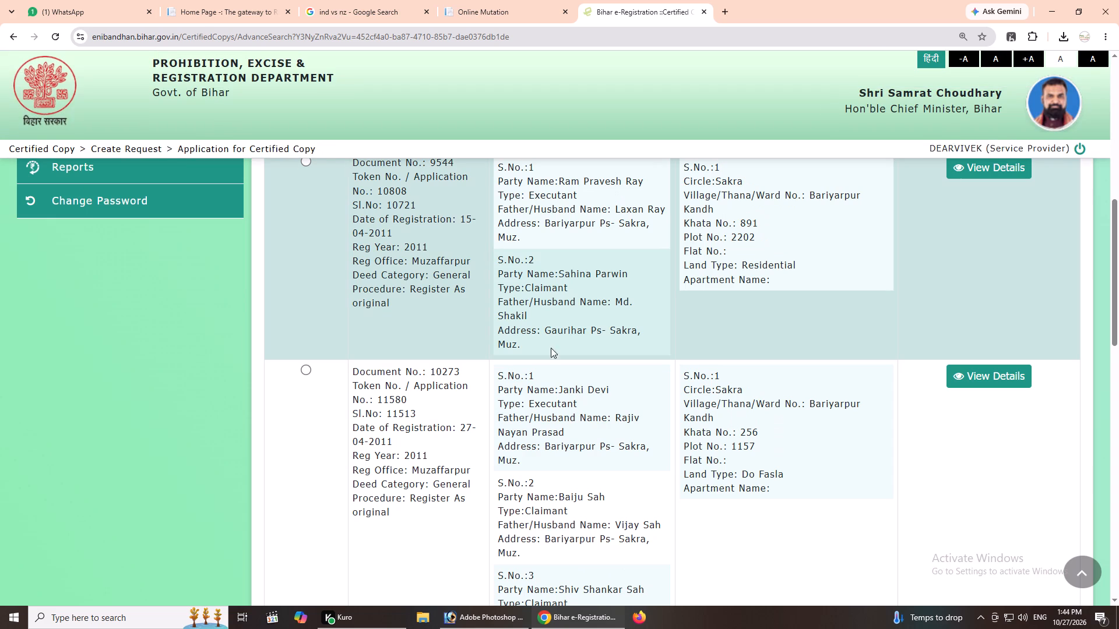
scroll(550, 361, down, 6)
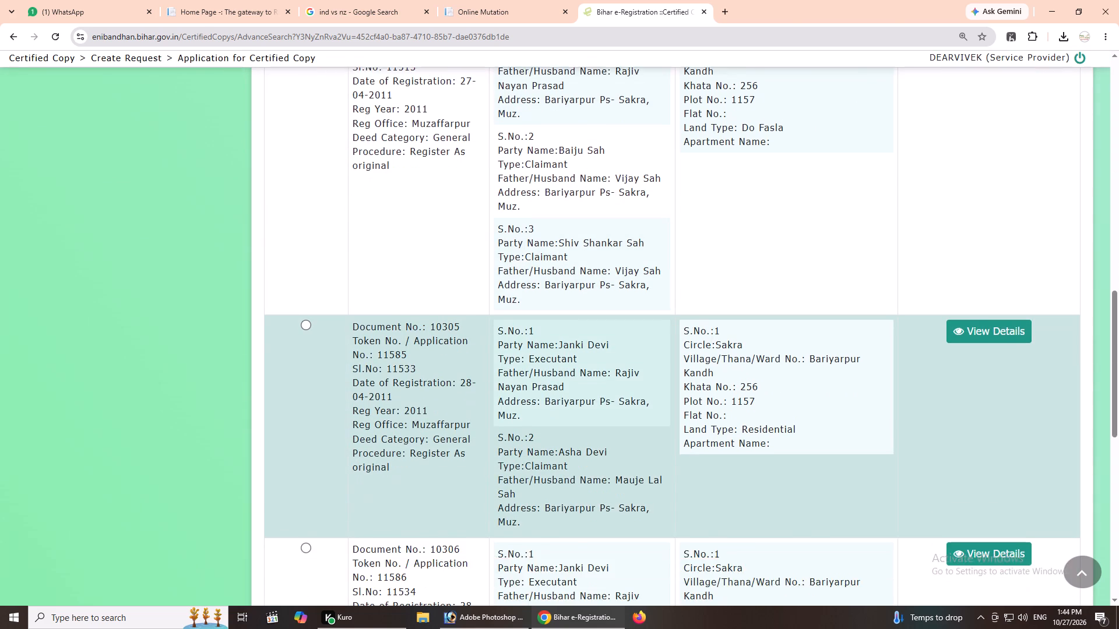
scroll(573, 384, down, 8)
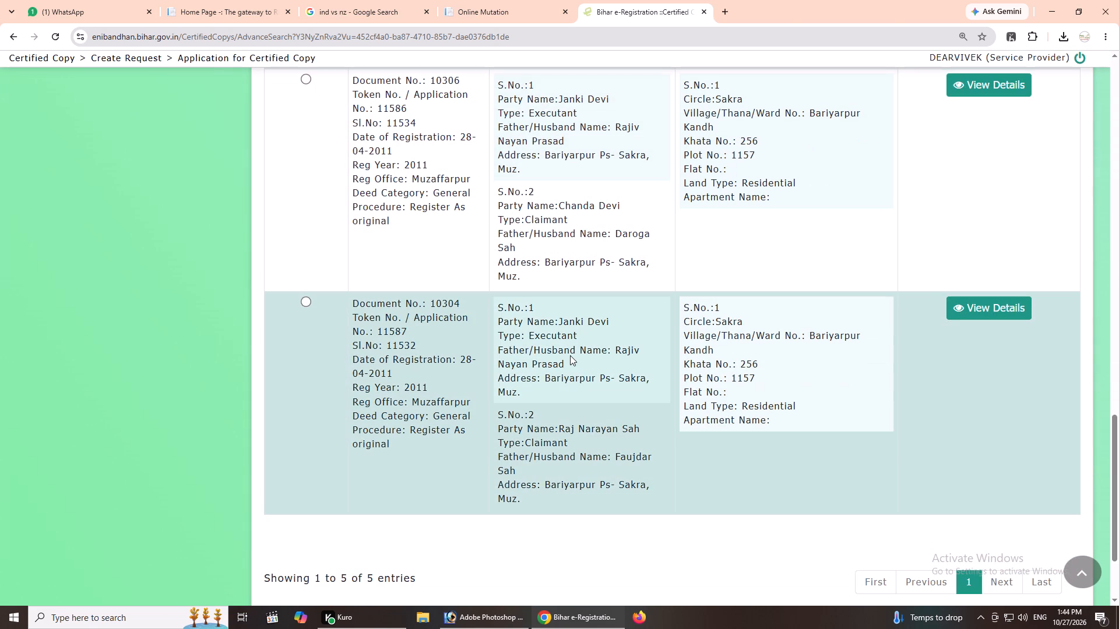
scroll(570, 355, up, 16)
scroll(570, 355, down, 1)
scroll(570, 355, up, 9)
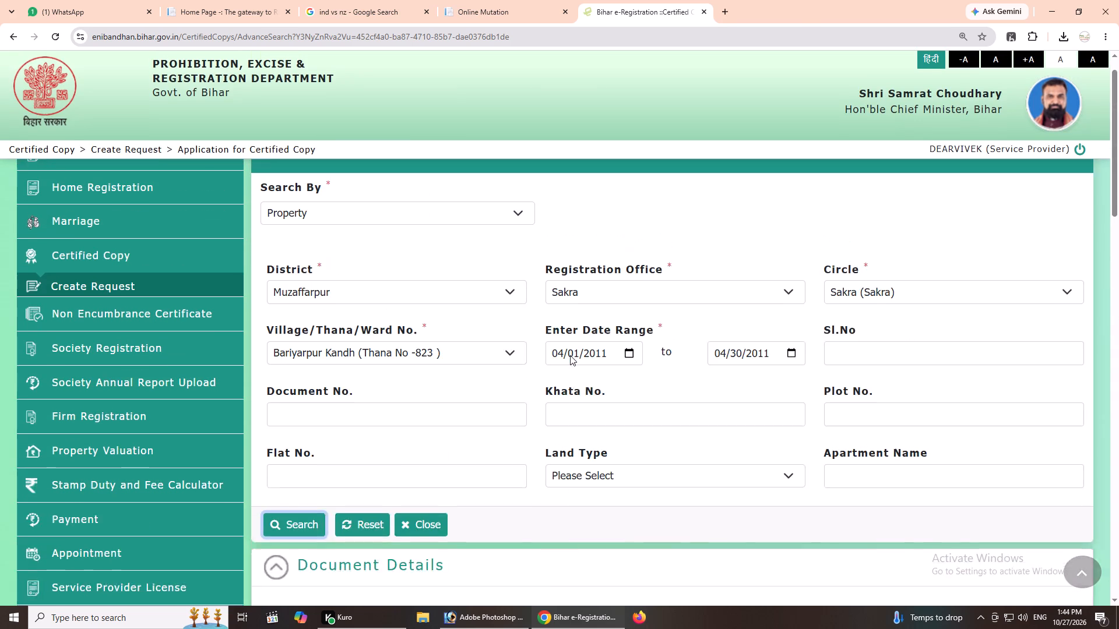
Search the web in a new tab for "advanced search property registration" and open the Bhumi Jankari Advance Search page.
click(723, 9)
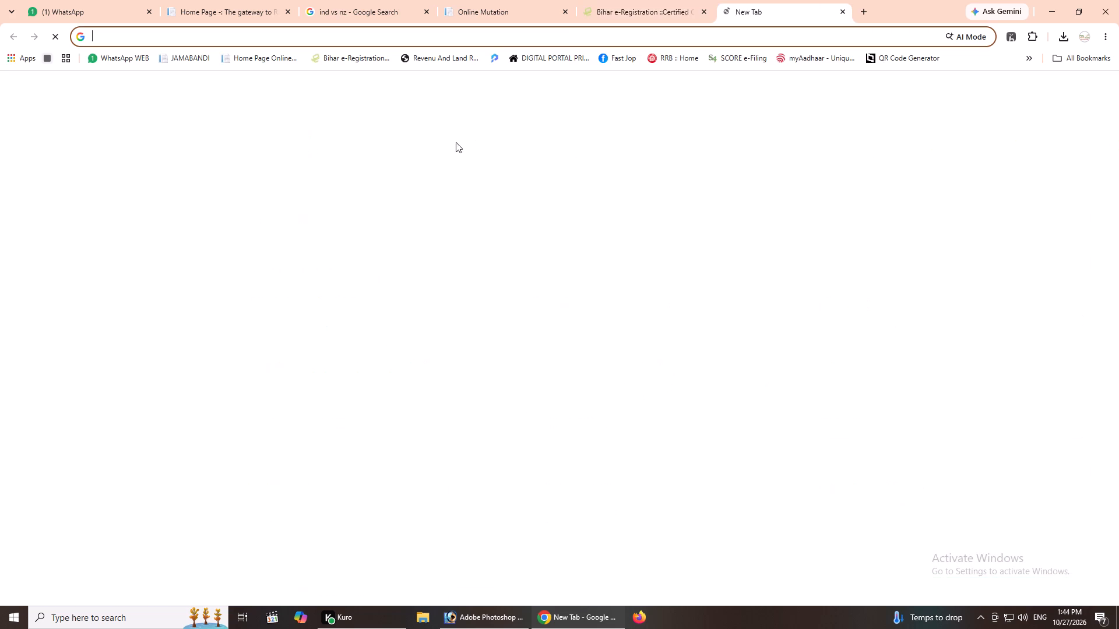
click(423, 243)
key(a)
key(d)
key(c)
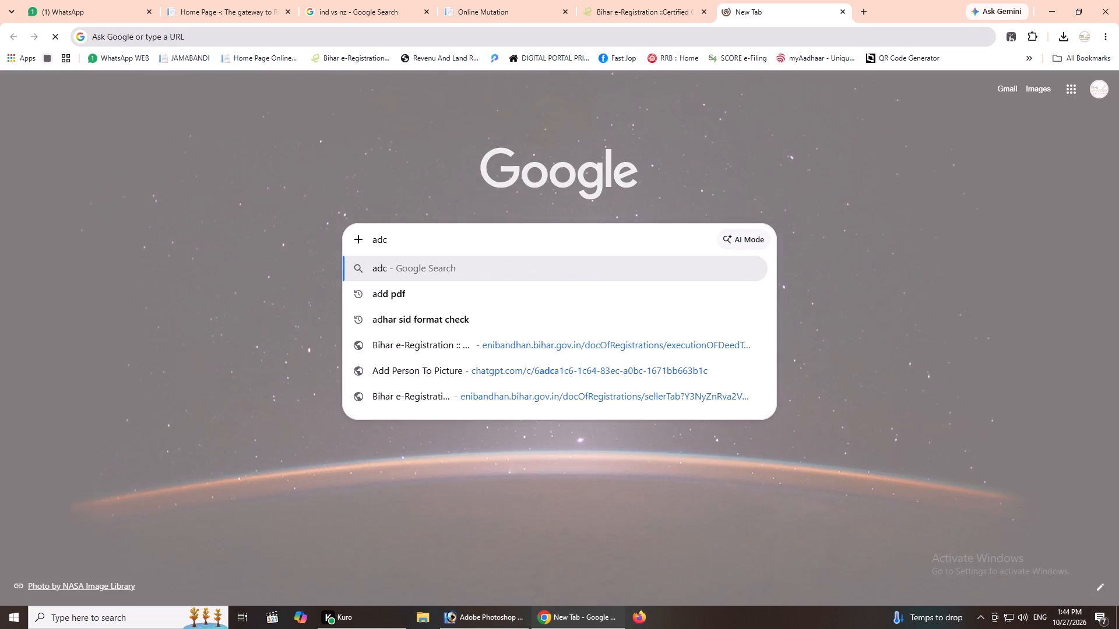
key(BackSpace)
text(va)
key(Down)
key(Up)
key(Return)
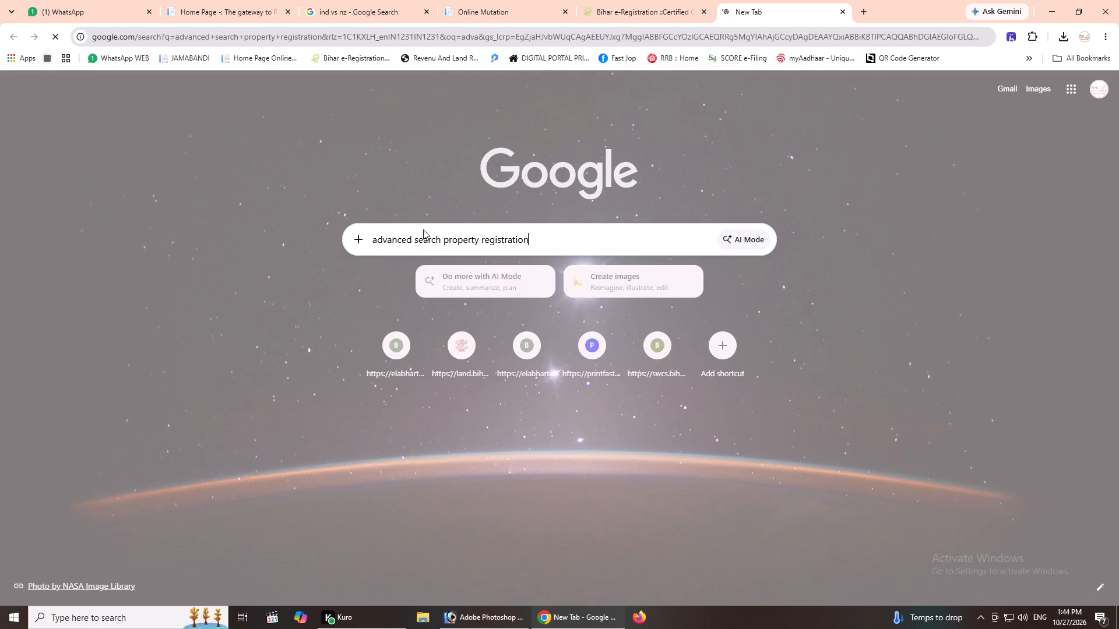
click(242, 204)
click(256, 213)
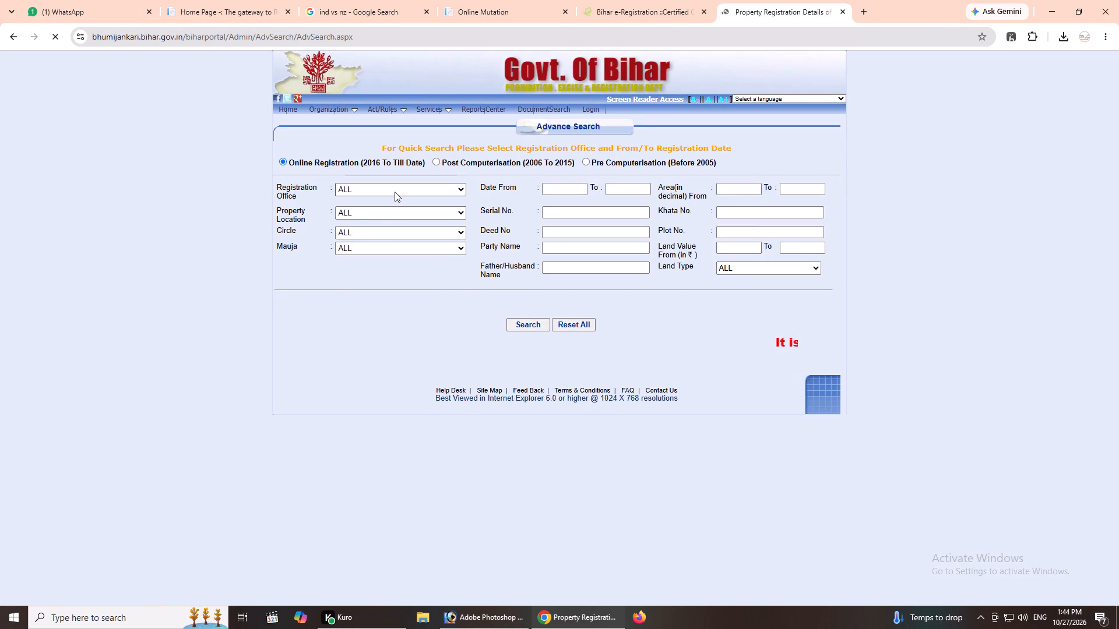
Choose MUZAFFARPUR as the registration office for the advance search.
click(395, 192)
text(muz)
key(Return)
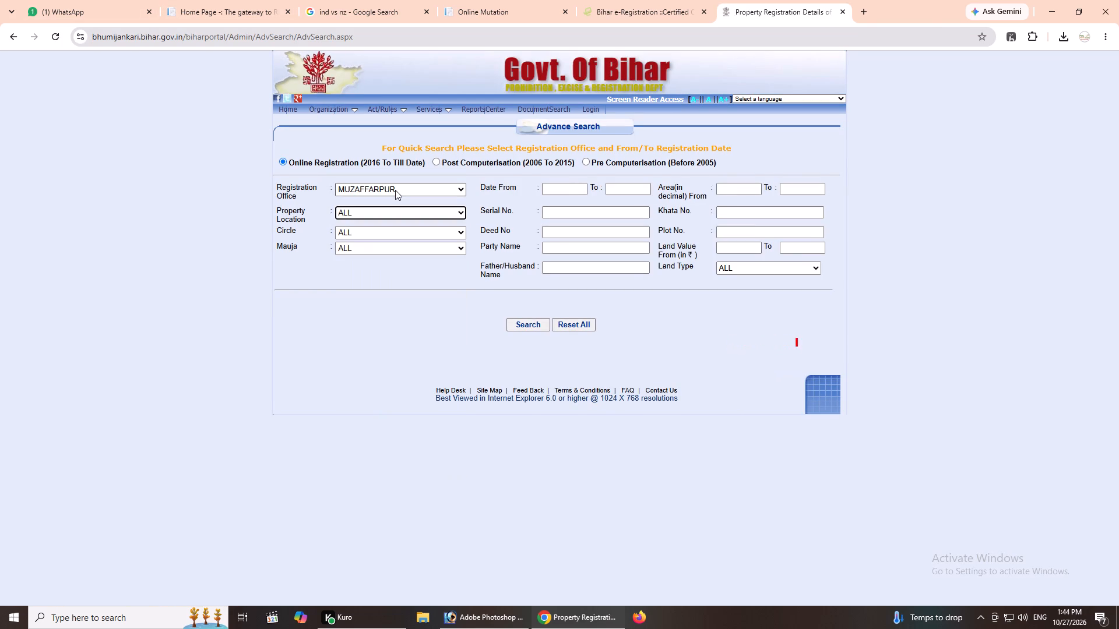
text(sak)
Set the registration office, property location and circle to SAKRA in the advance search form.
click(395, 189)
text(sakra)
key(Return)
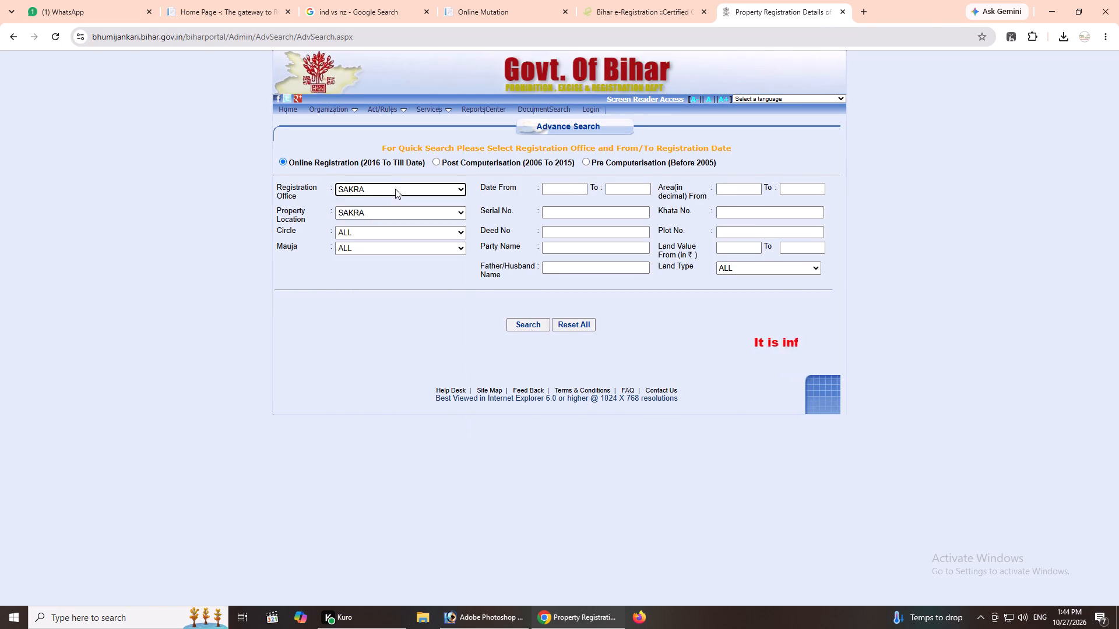
click(396, 208)
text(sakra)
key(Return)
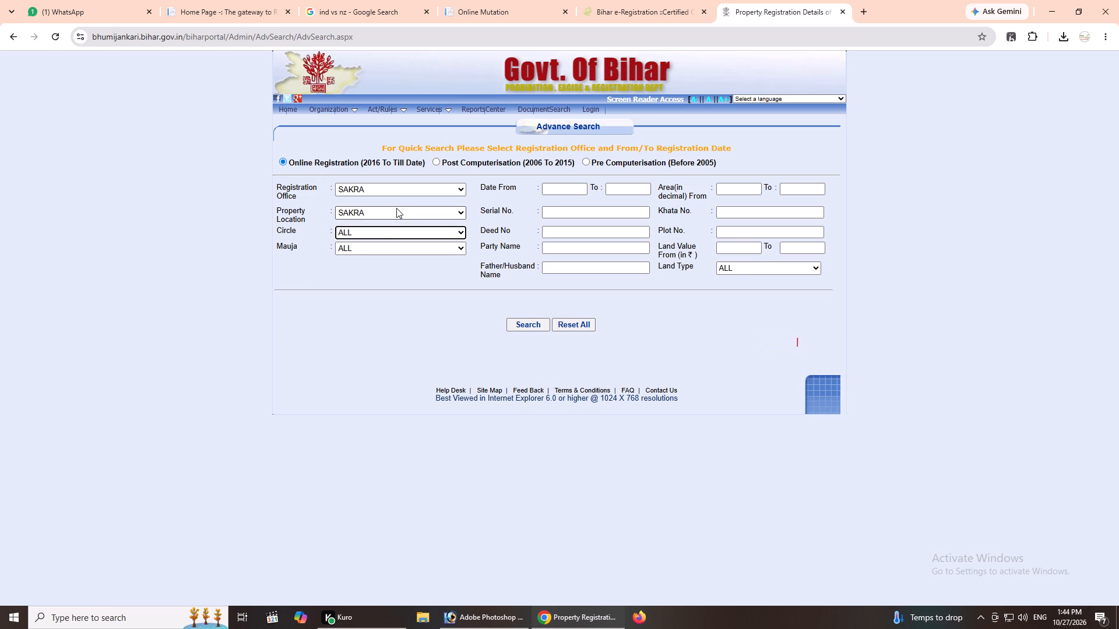
click(381, 229)
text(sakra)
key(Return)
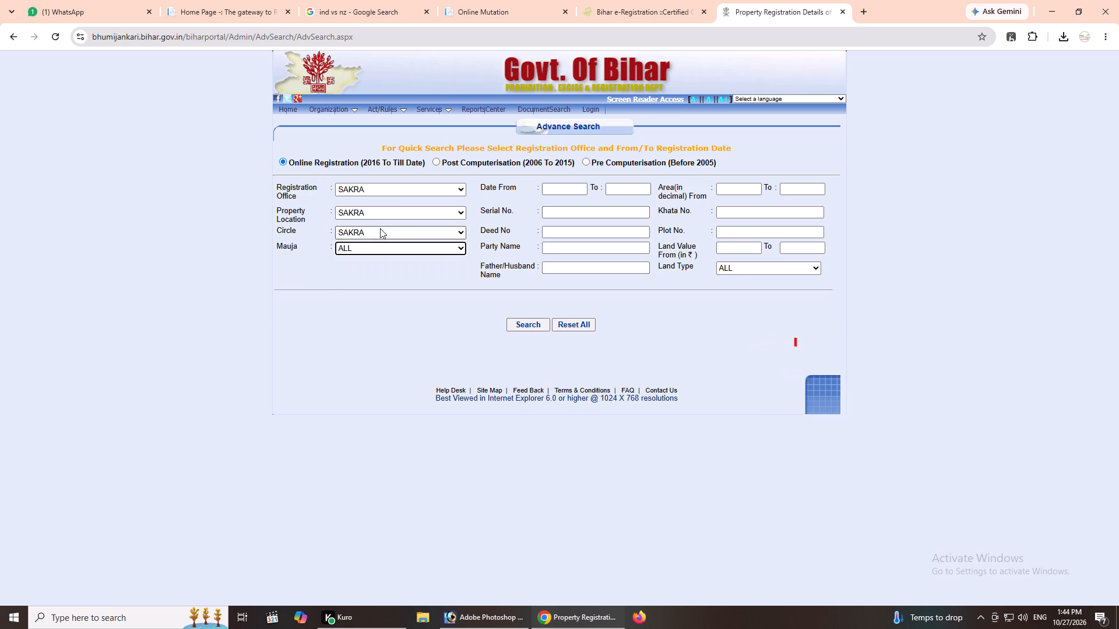
Search the online registrations of mauja Bariyarpur Kandh/035 by the party's full name.
click(365, 248)
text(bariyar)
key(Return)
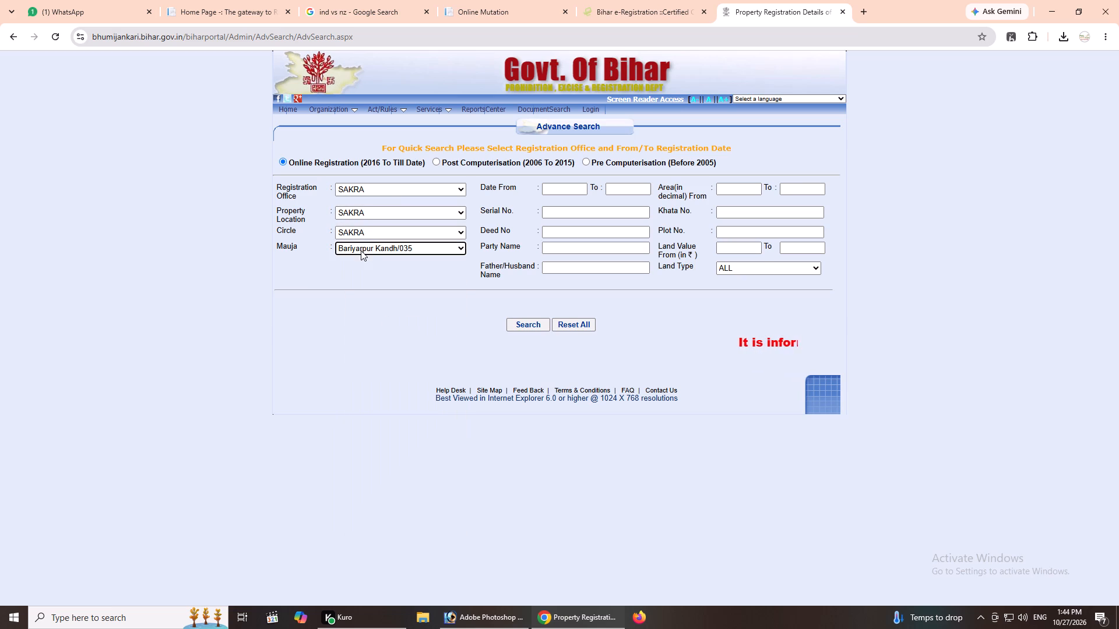
click(746, 234)
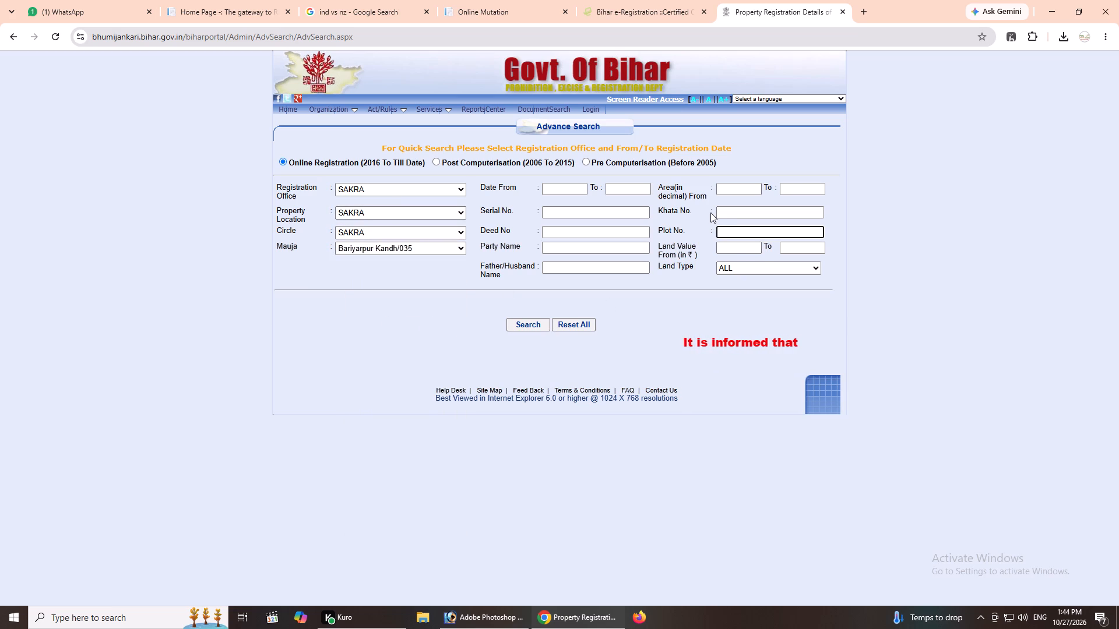
click(557, 245)
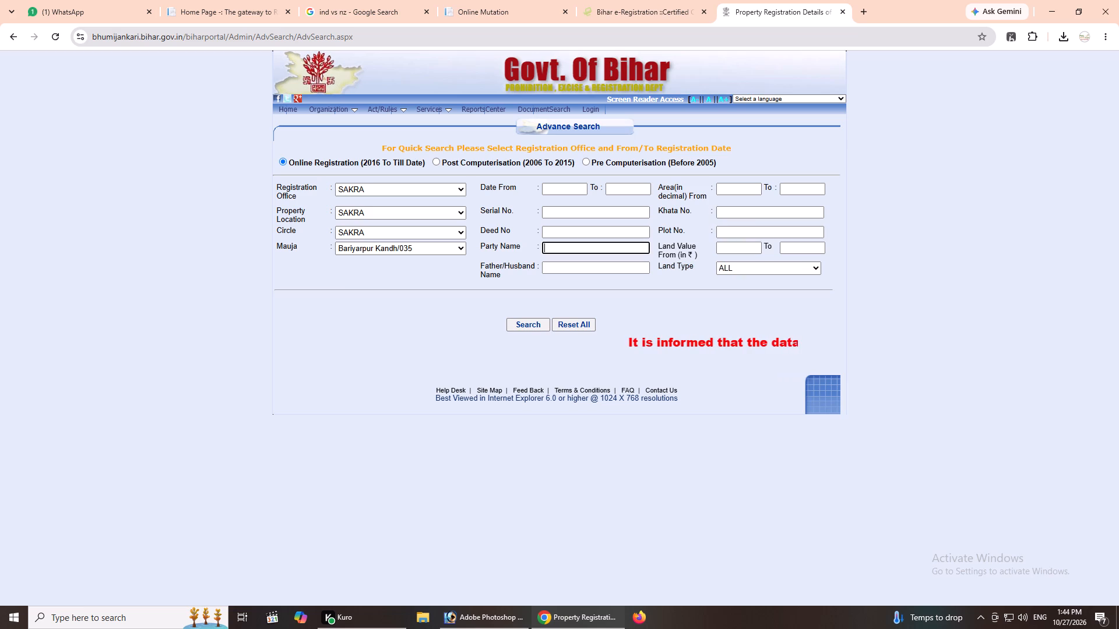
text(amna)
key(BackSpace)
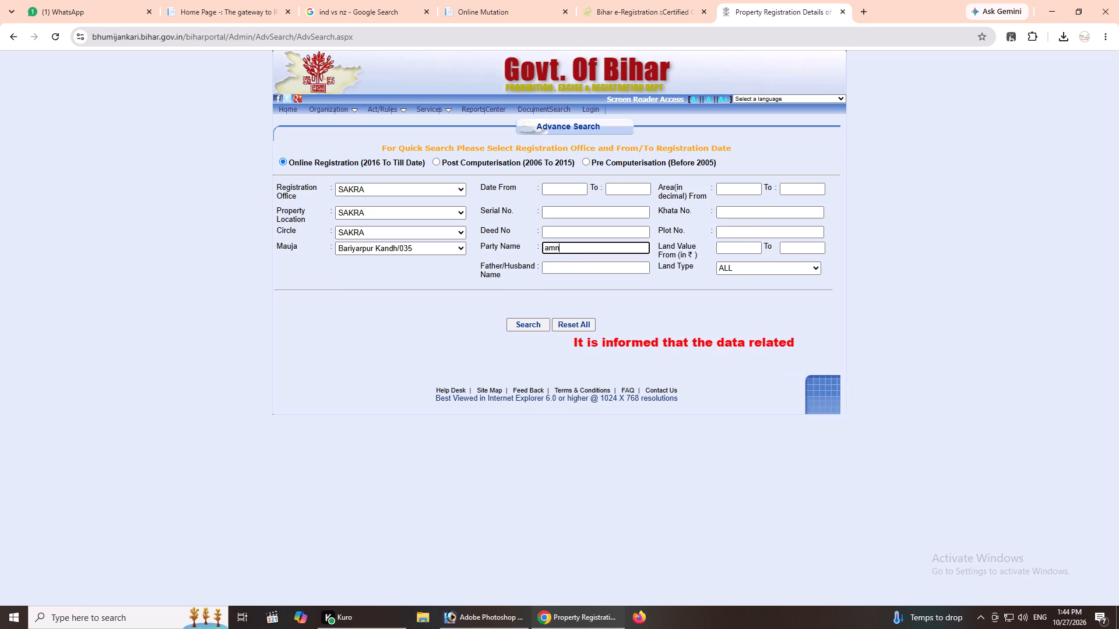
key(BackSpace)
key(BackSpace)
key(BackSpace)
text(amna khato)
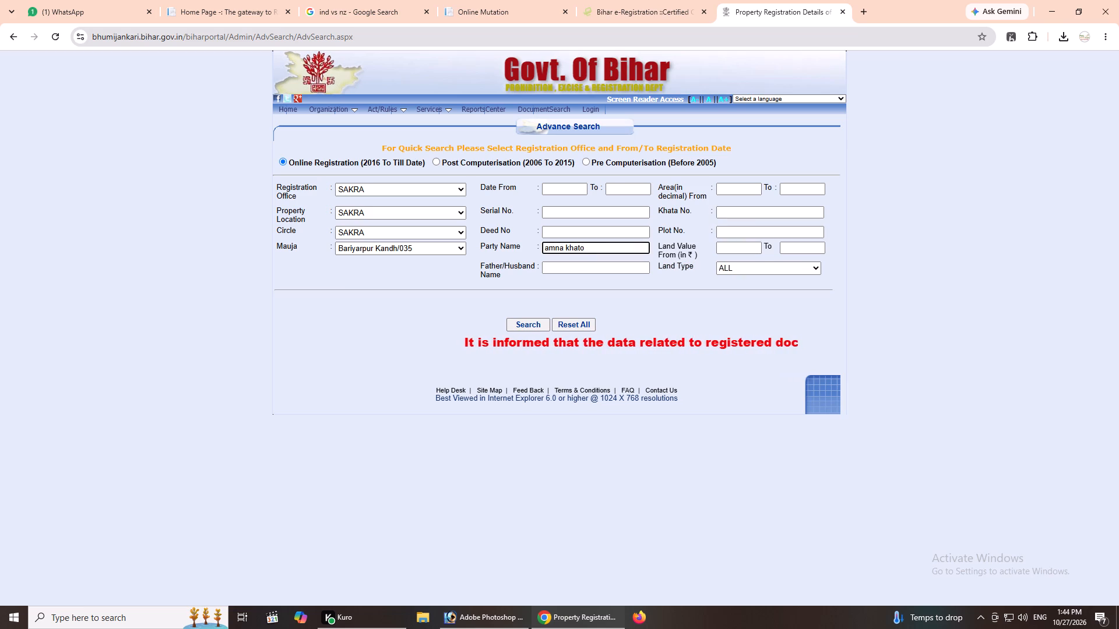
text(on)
click(539, 327)
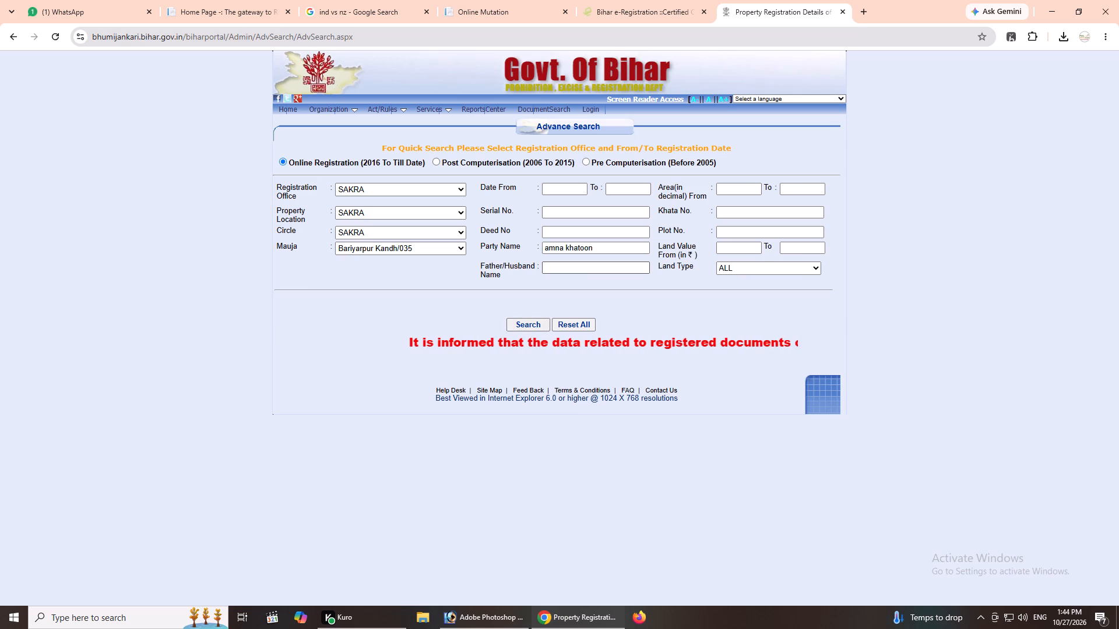
Shorten the party name to "am" and run the search again.
drag(600, 242, 579, 246)
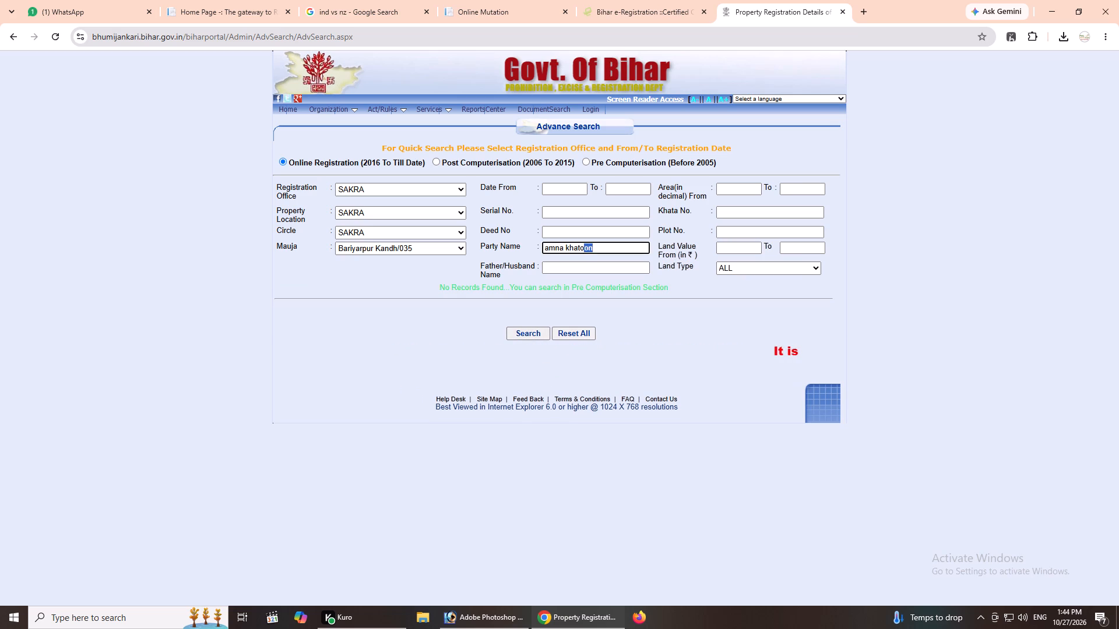
drag(579, 246, 555, 248)
key(BackSpace)
click(531, 333)
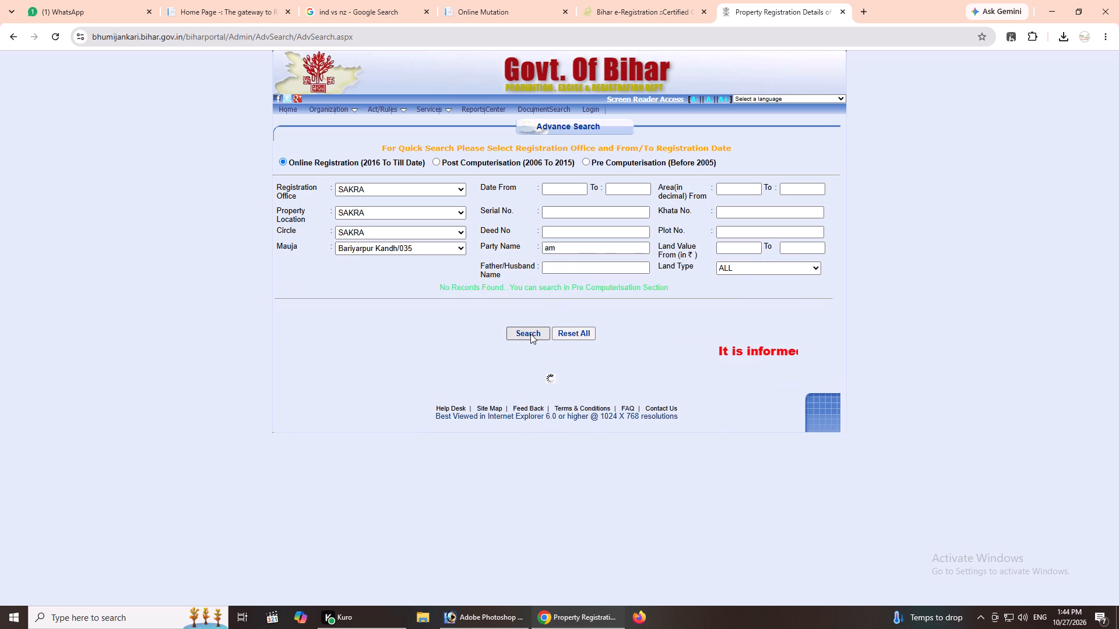
Add plot number 805 to the party name criterion and repeat the search.
click(743, 236)
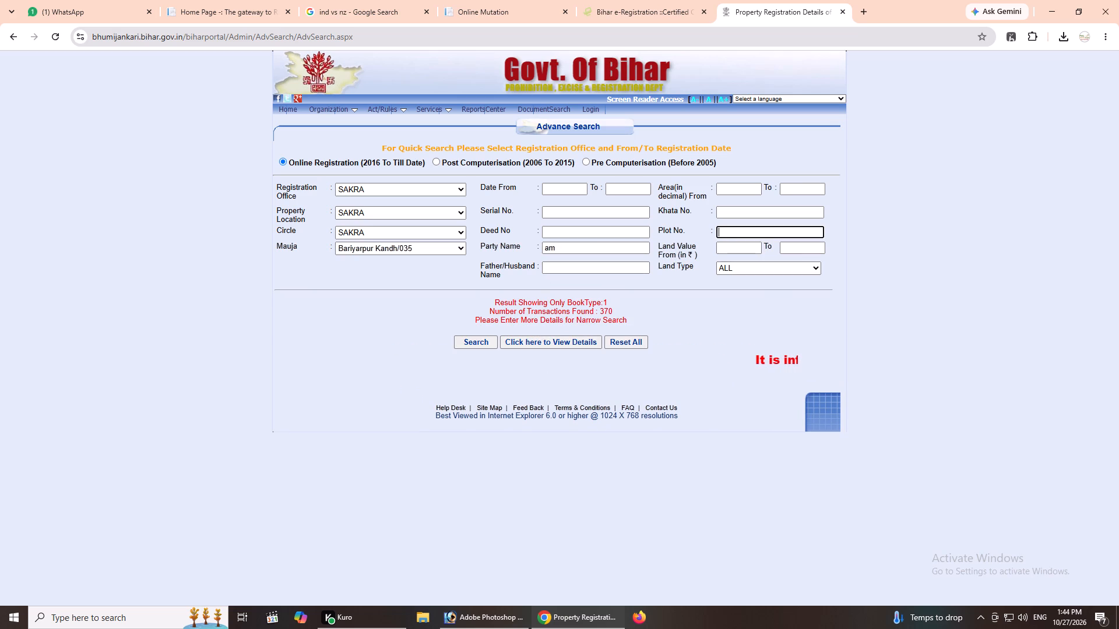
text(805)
click(460, 347)
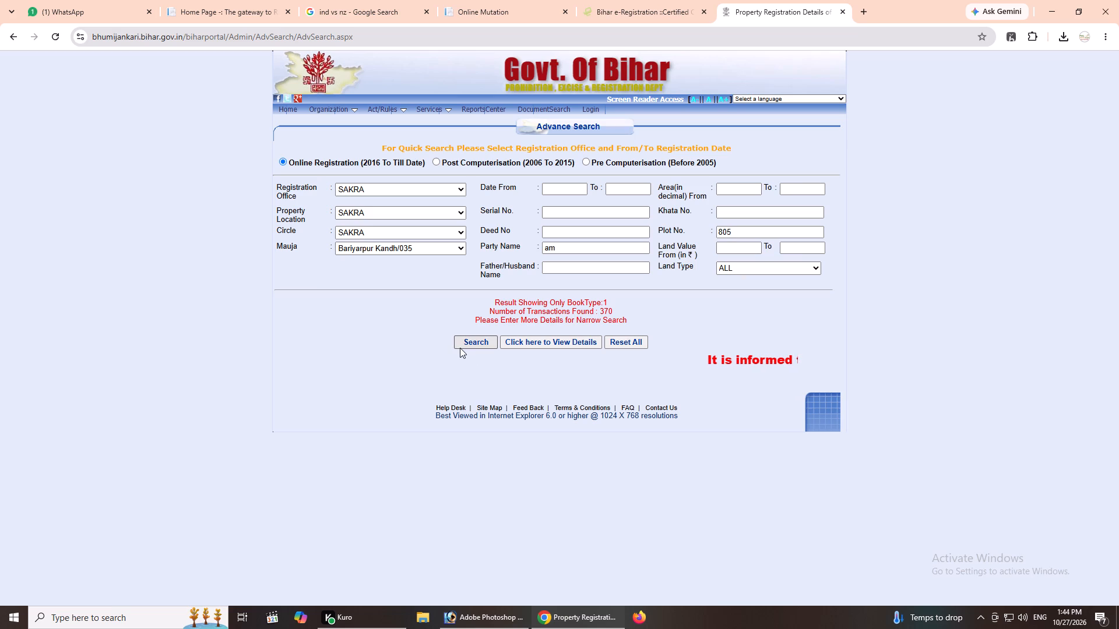
click(534, 334)
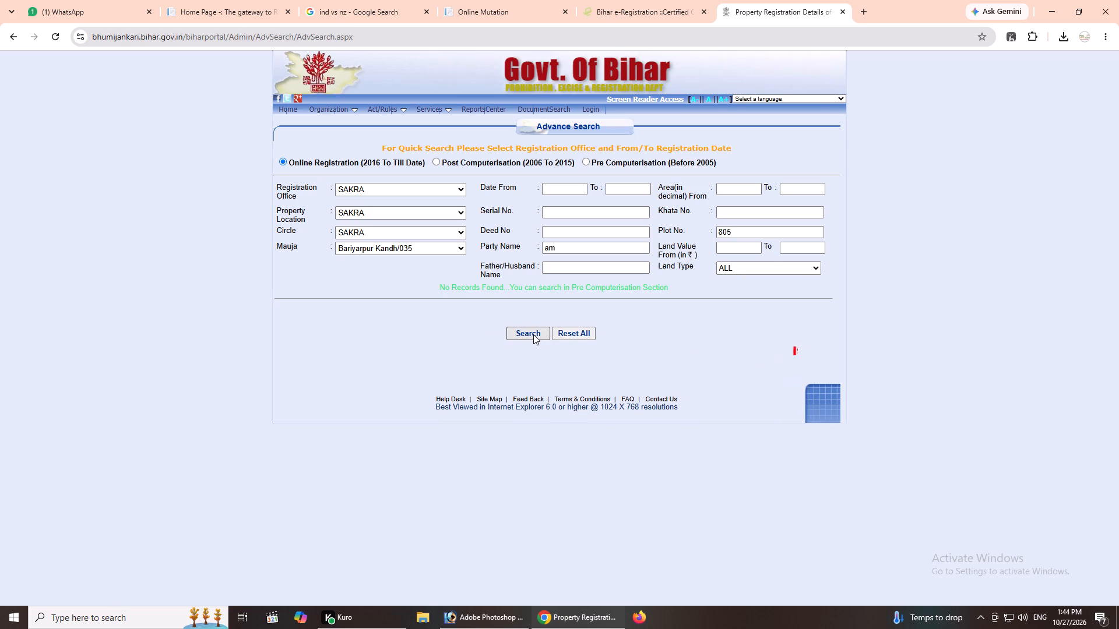
triple_click(533, 334)
click(533, 334)
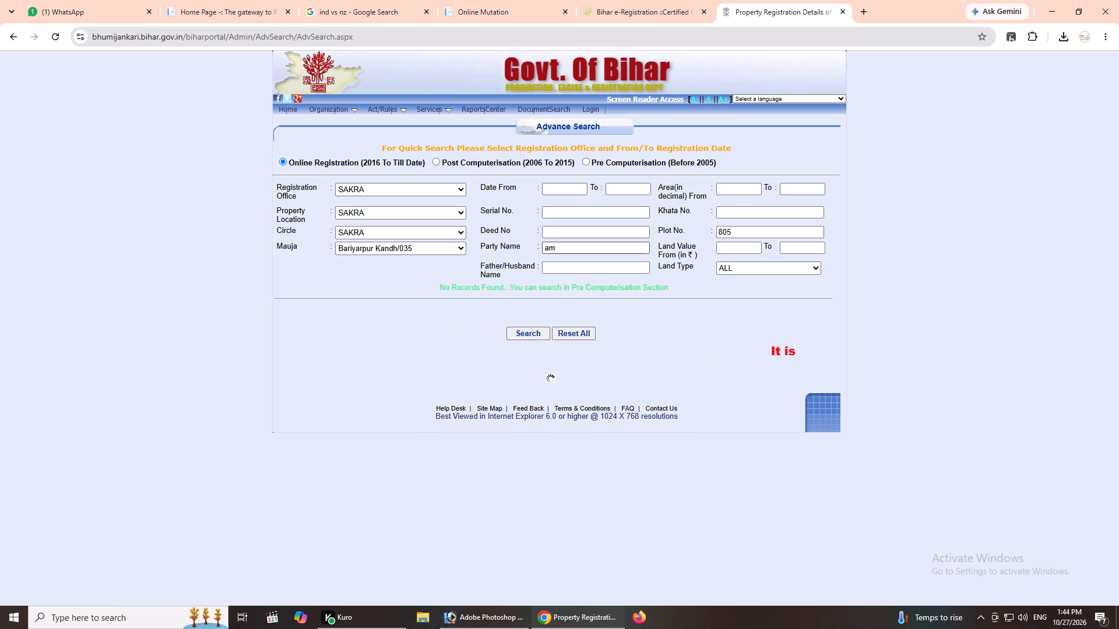
Clear the party name and search by plot number 805 alone.
drag(573, 244, 542, 252)
key(BackSpace)
click(625, 303)
drag(590, 245, 498, 252)
key(BackSpace)
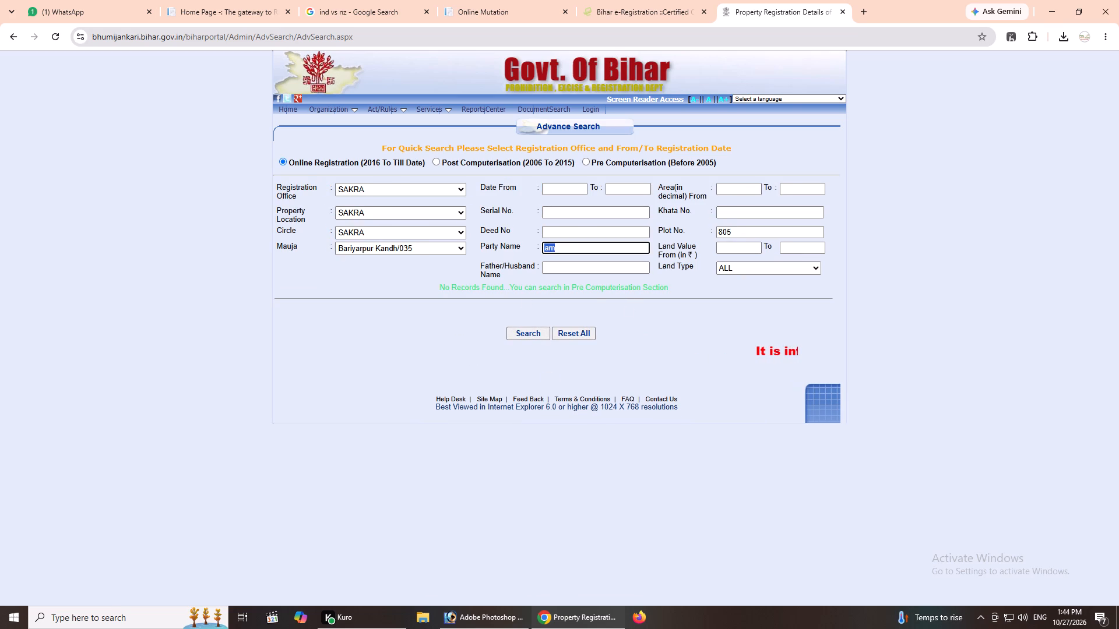
key(BackSpace)
click(534, 331)
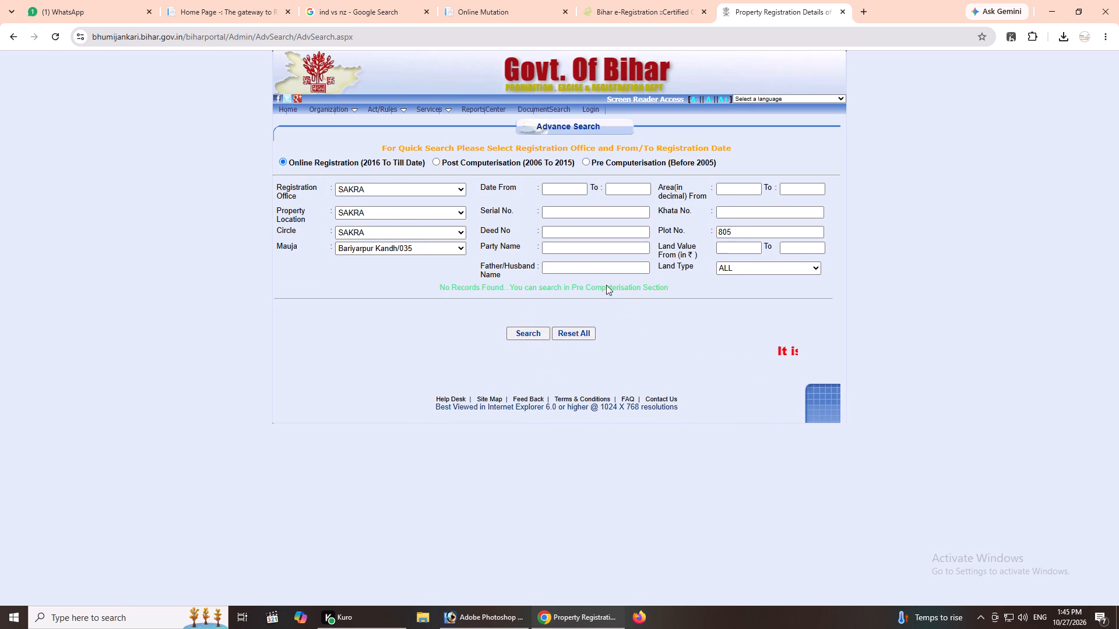
triple_click(522, 339)
drag(748, 229, 692, 237)
click(534, 334)
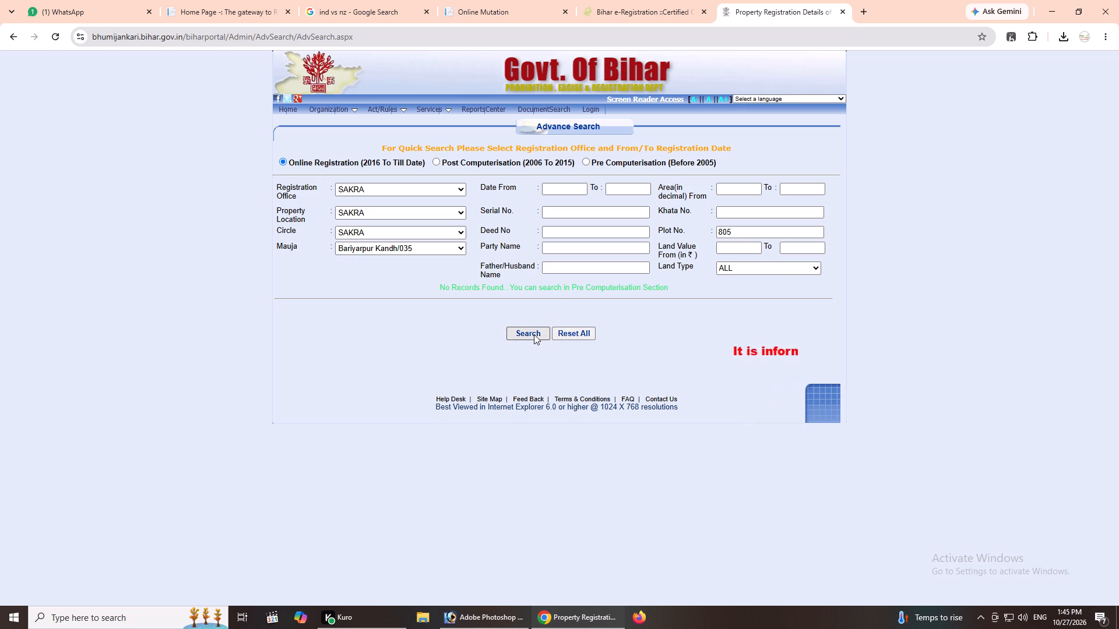
drag(741, 234, 680, 234)
key(BackSpace)
click(558, 233)
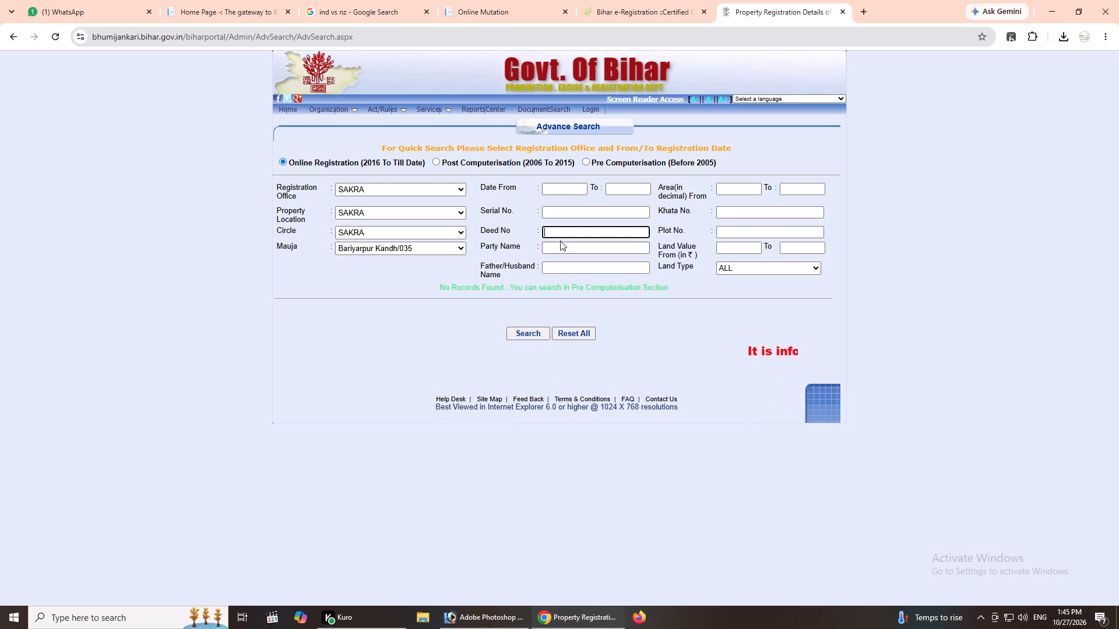
click(560, 246)
click(735, 212)
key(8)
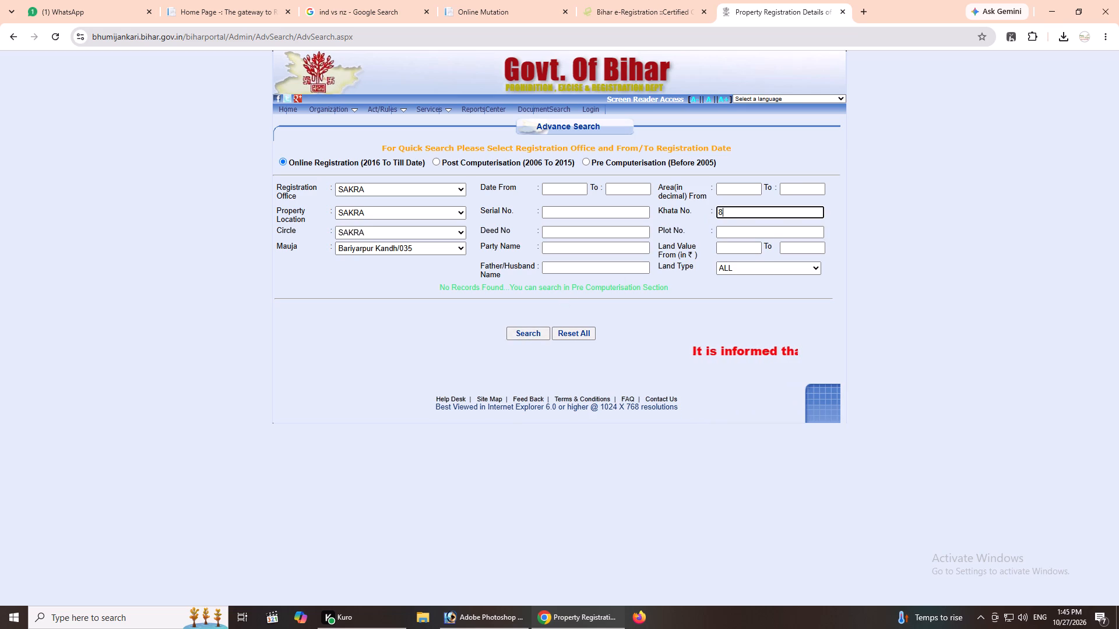
key(BackSpace)
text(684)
click(523, 330)
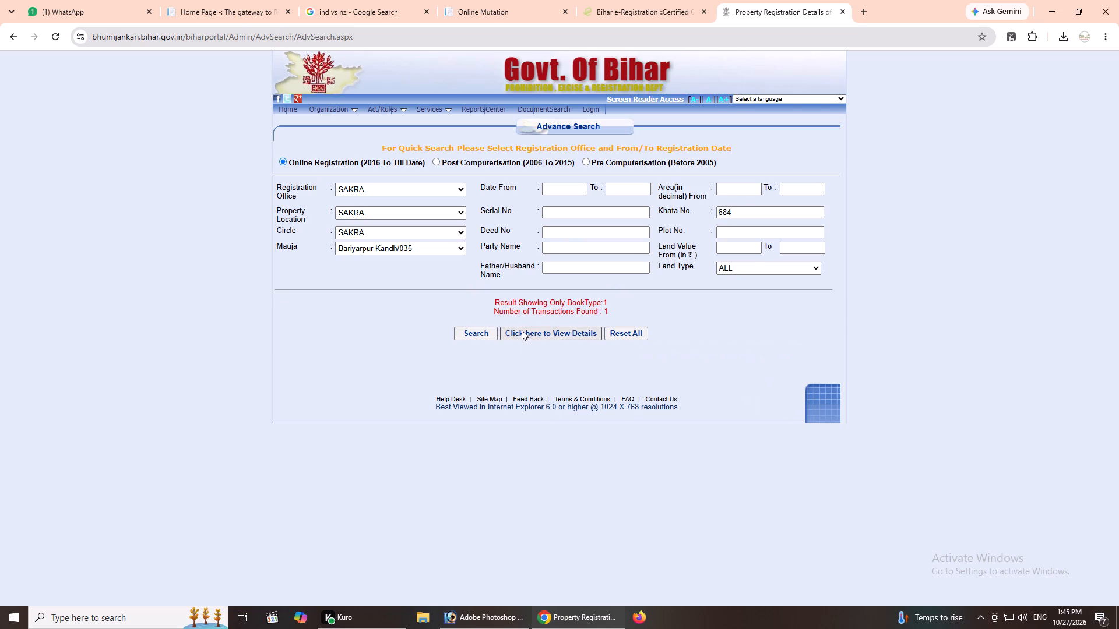
click(550, 337)
scroll(577, 400, down, 1)
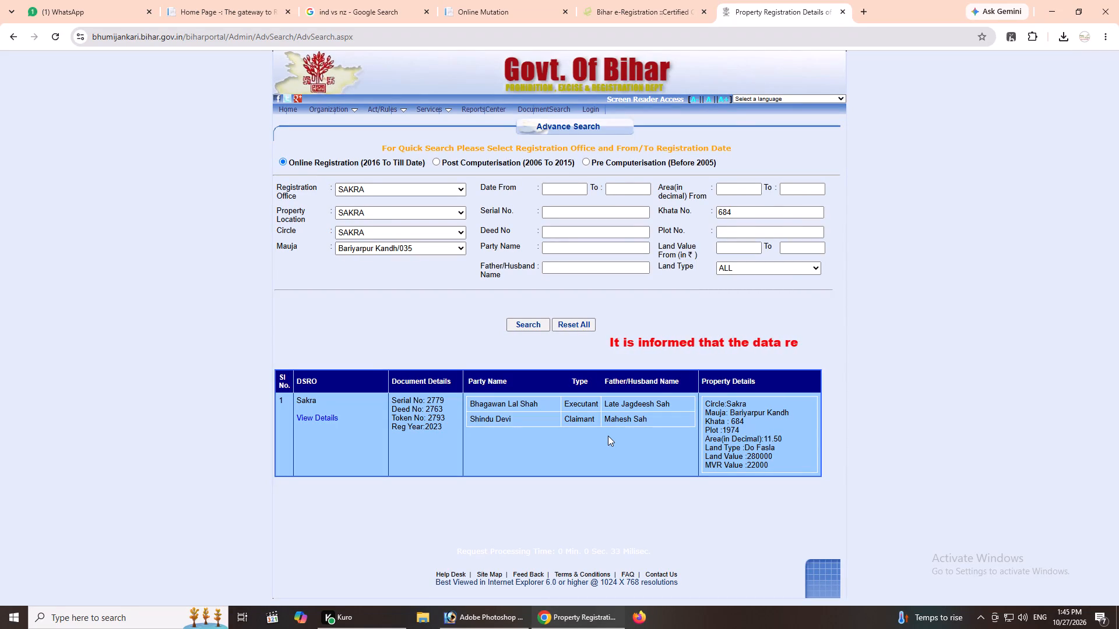
Switch the advance search to Post Computerisation (2006 To 2015) and choose SAKRA as the registration office.
click(484, 167)
click(466, 163)
click(400, 190)
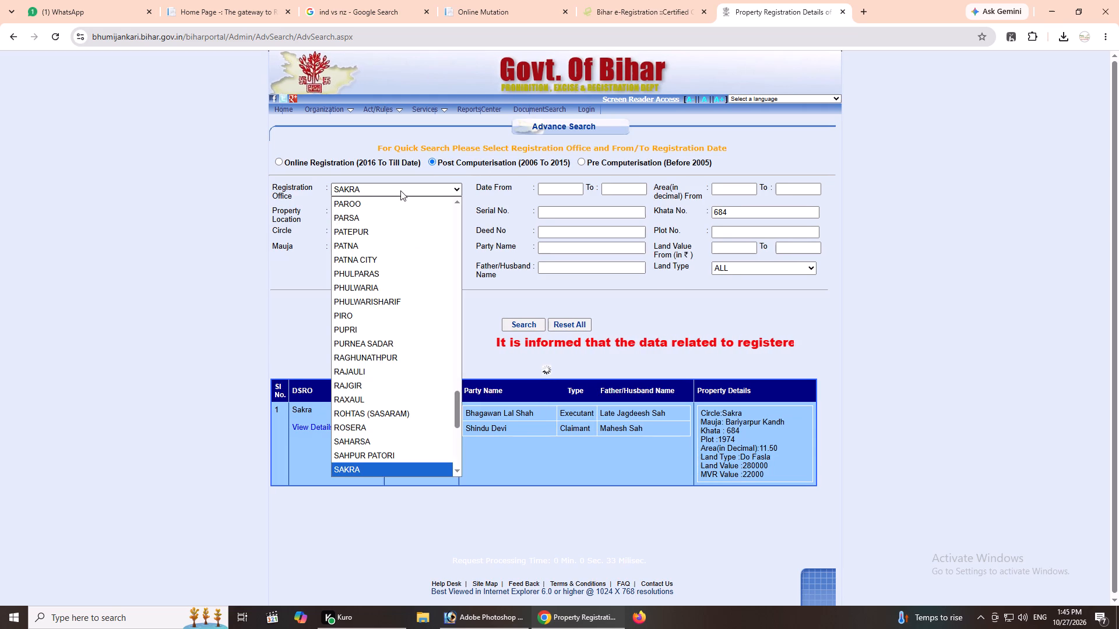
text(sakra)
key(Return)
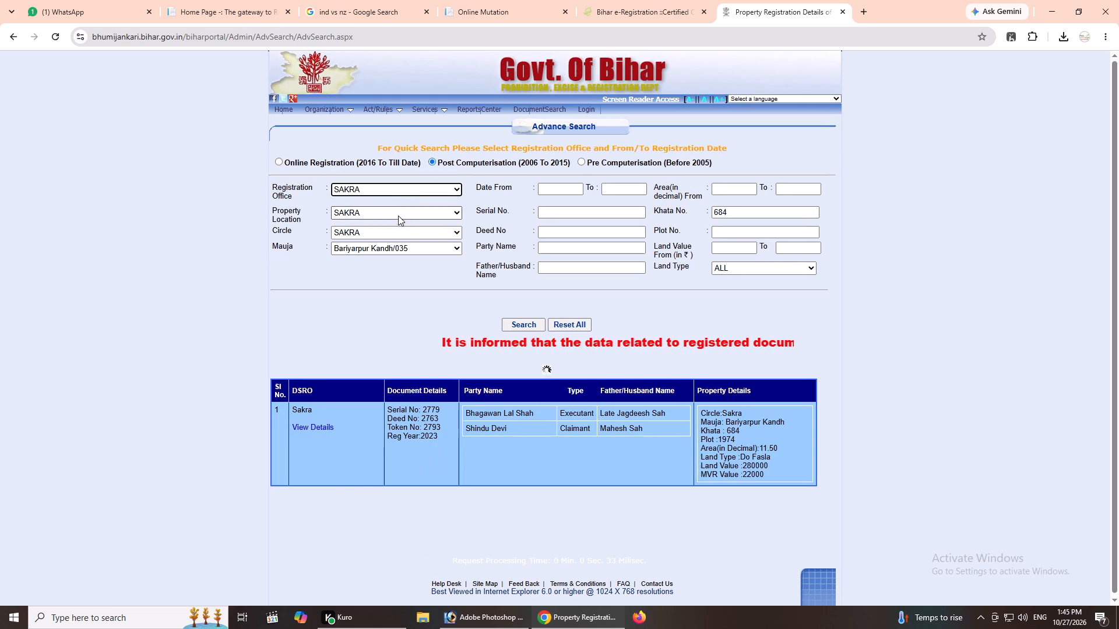
click(687, 271)
scroll(572, 313, down, 4)
scroll(568, 313, up, 3)
Switch to the Bihar e-Registration page and re-examine the parties, dates and plots of the listed April 2011 documents.
click(663, 0)
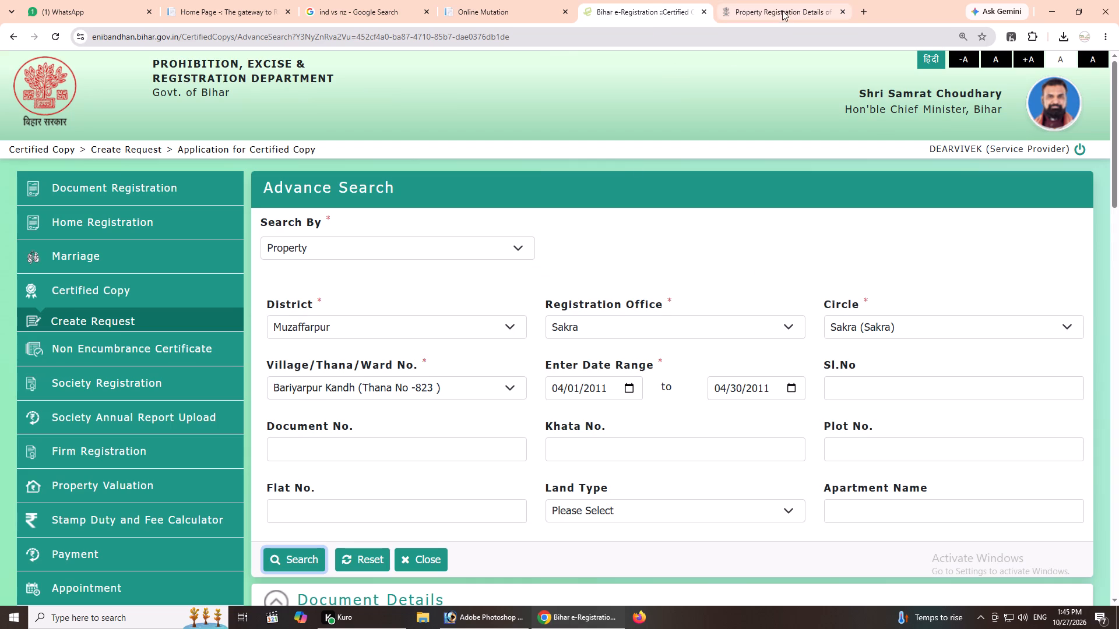
scroll(629, 267, down, 3)
scroll(632, 293, up, 4)
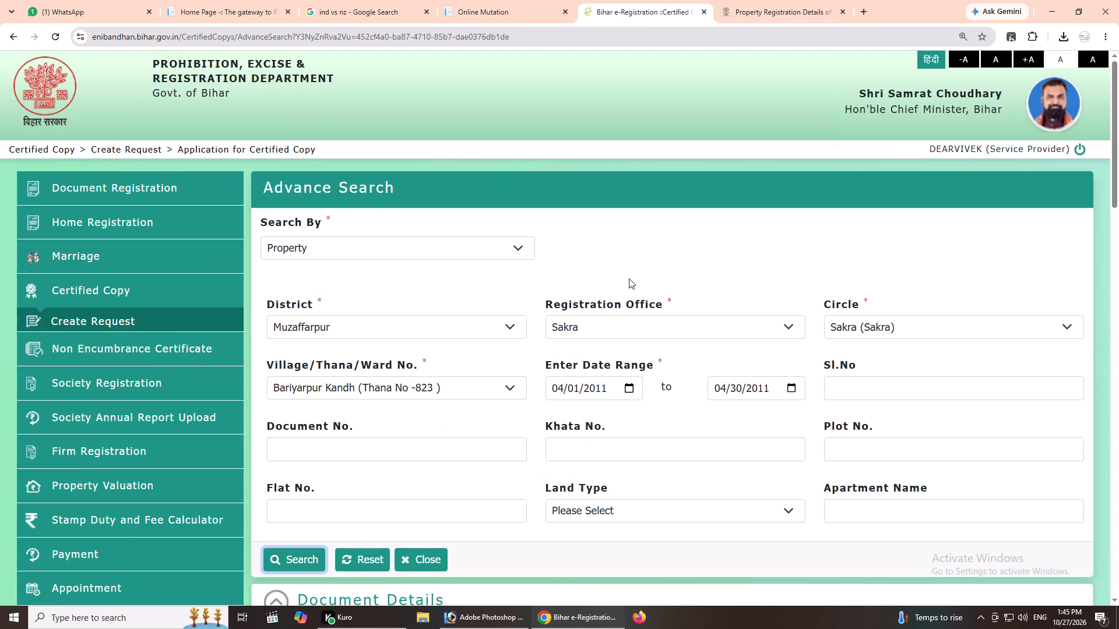
click(716, 0)
scroll(557, 320, down, 3)
scroll(589, 251, up, 4)
click(651, 0)
scroll(514, 552, down, 5)
scroll(510, 533, up, 11)
scroll(508, 532, down, 2)
scroll(530, 487, up, 2)
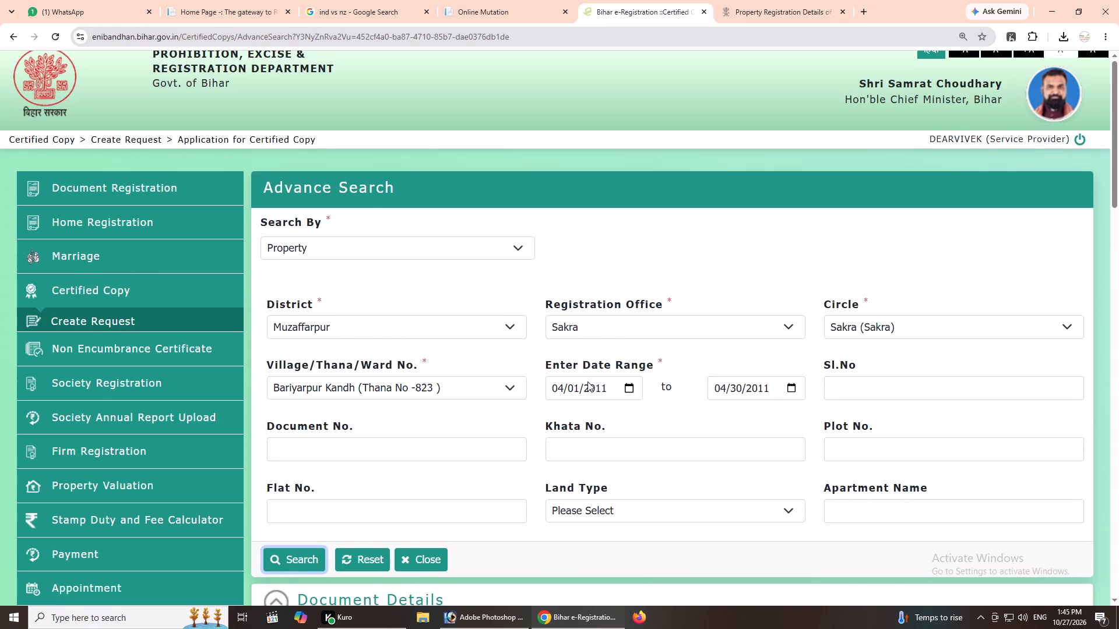
scroll(625, 393, down, 3)
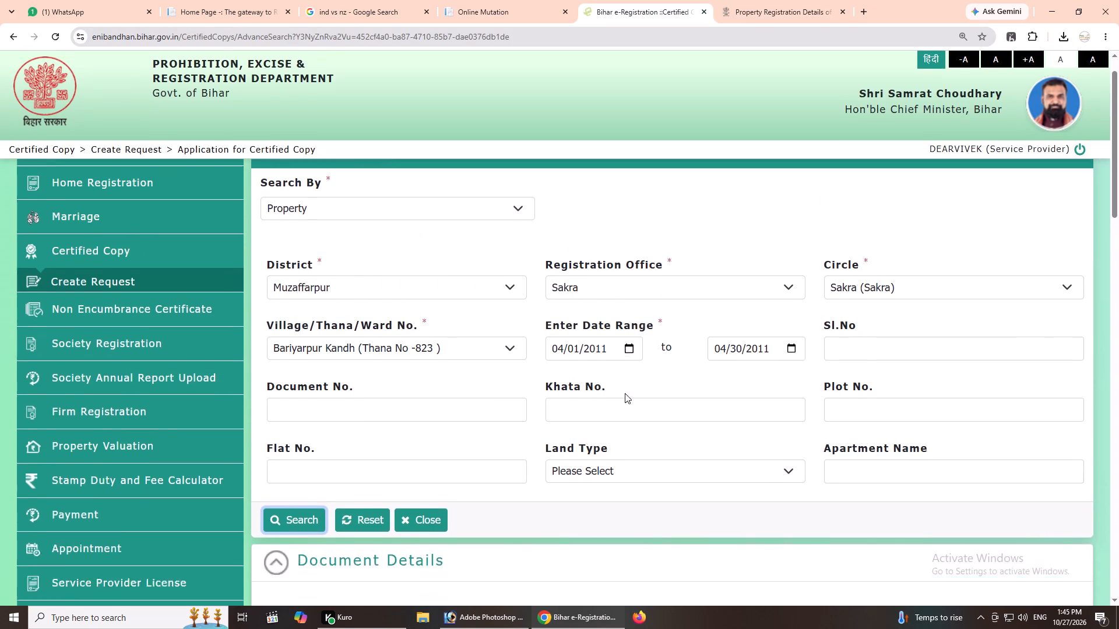
scroll(618, 400, down, 7)
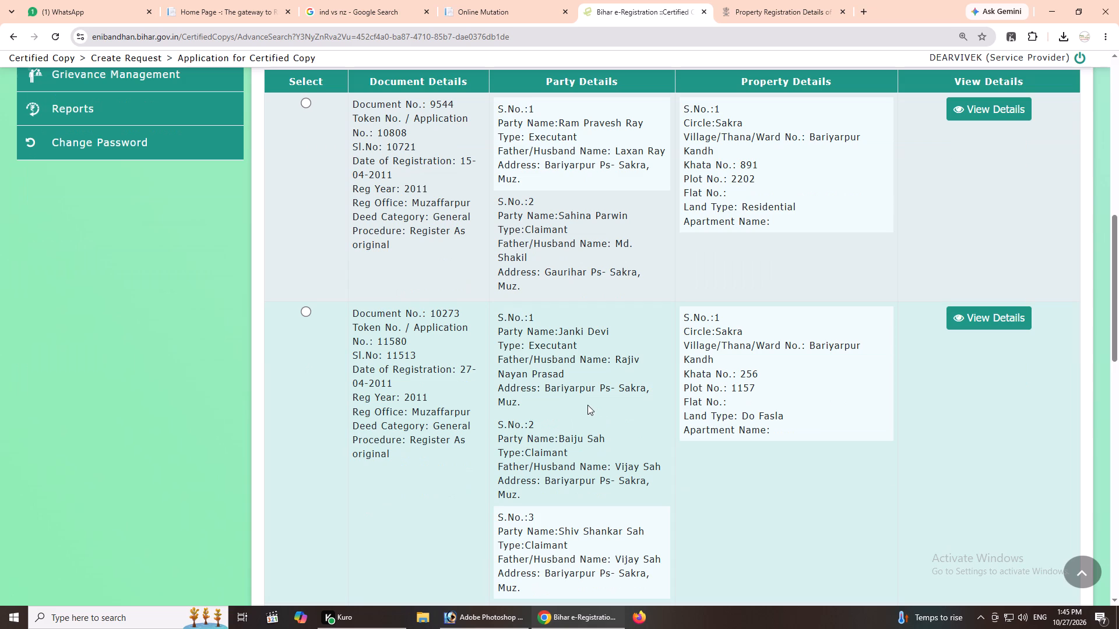
scroll(585, 402, down, 3)
scroll(584, 402, up, 13)
Set both ends of the certified copy search's date range to 04/25/2011 and run the search.
click(627, 386)
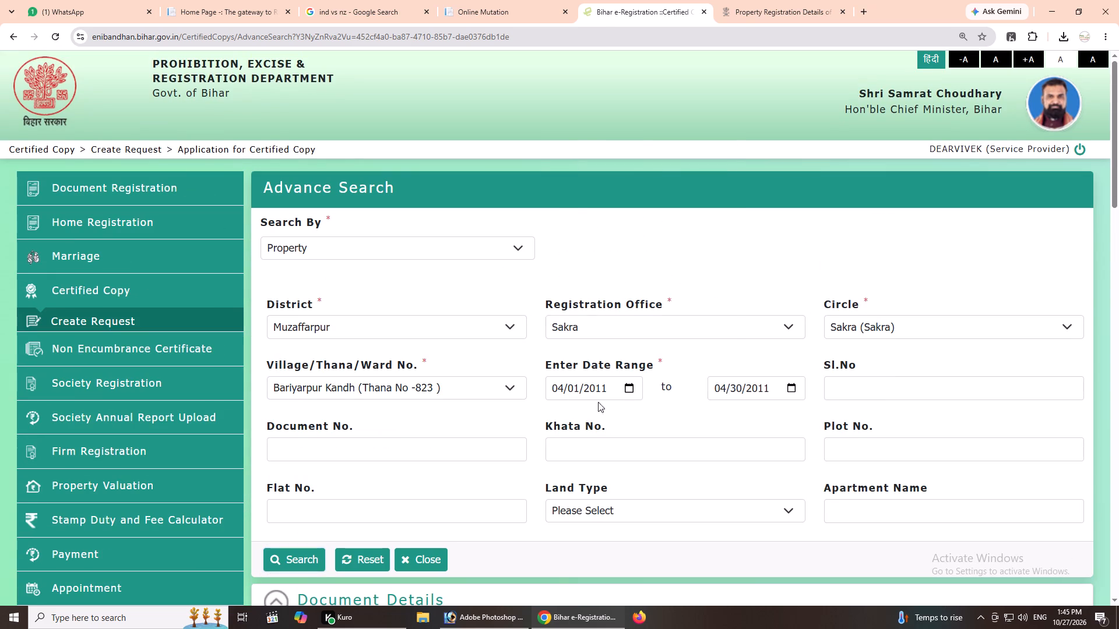
click(597, 302)
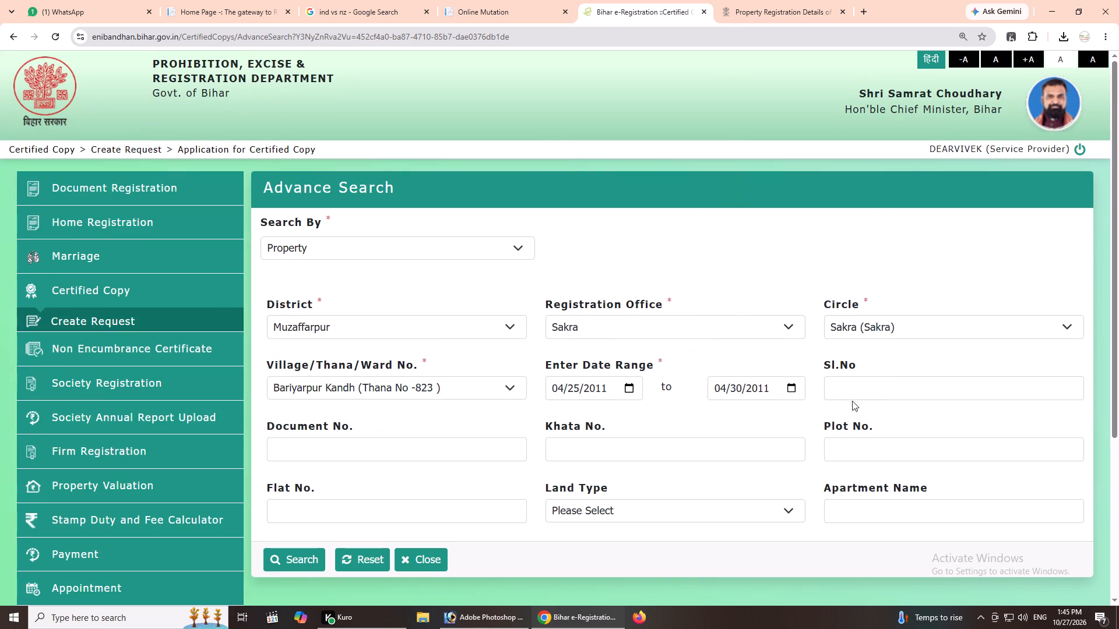
click(794, 391)
click(747, 307)
scroll(701, 398, down, 1)
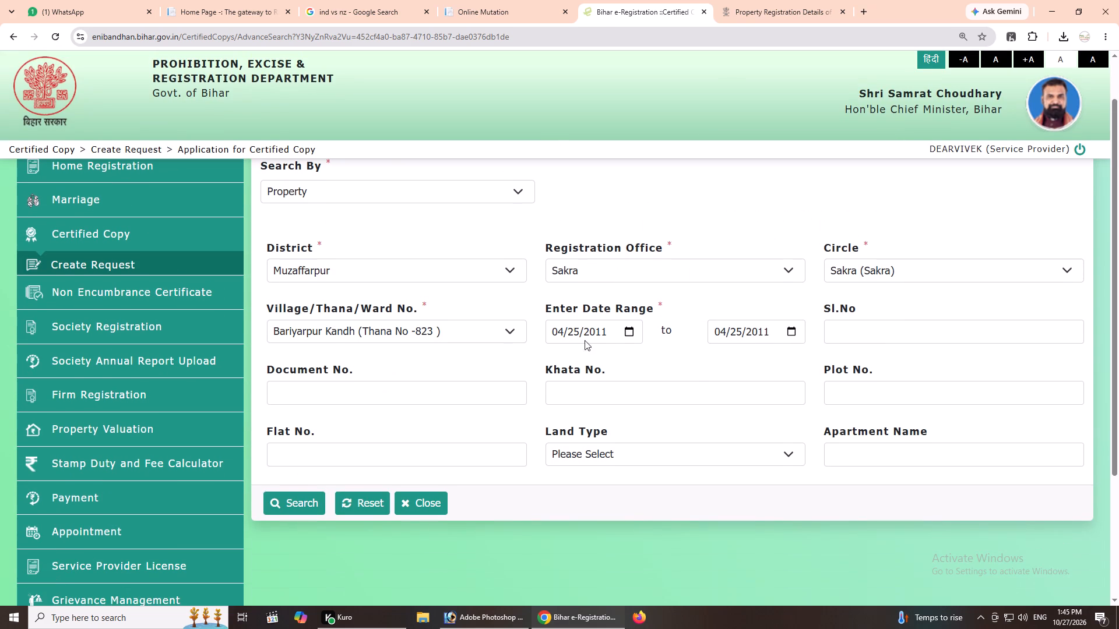
click(287, 504)
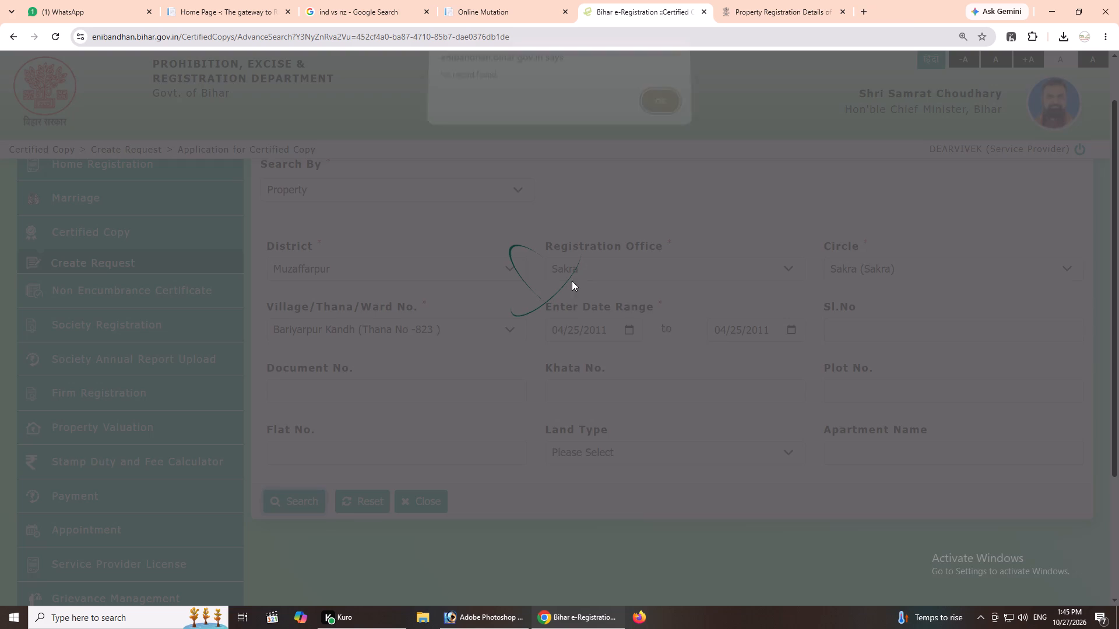
click(644, 110)
Rerun the Bariyarpur Kandh property search for 04/25/2011 to recheck the result.
click(301, 503)
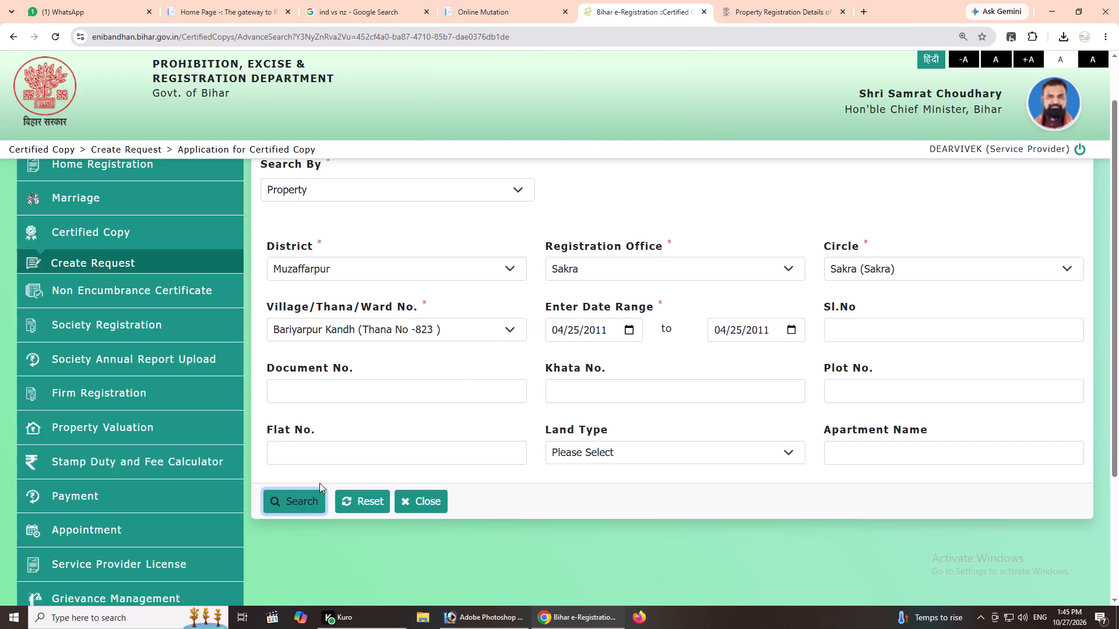
drag(434, 90, 524, 98)
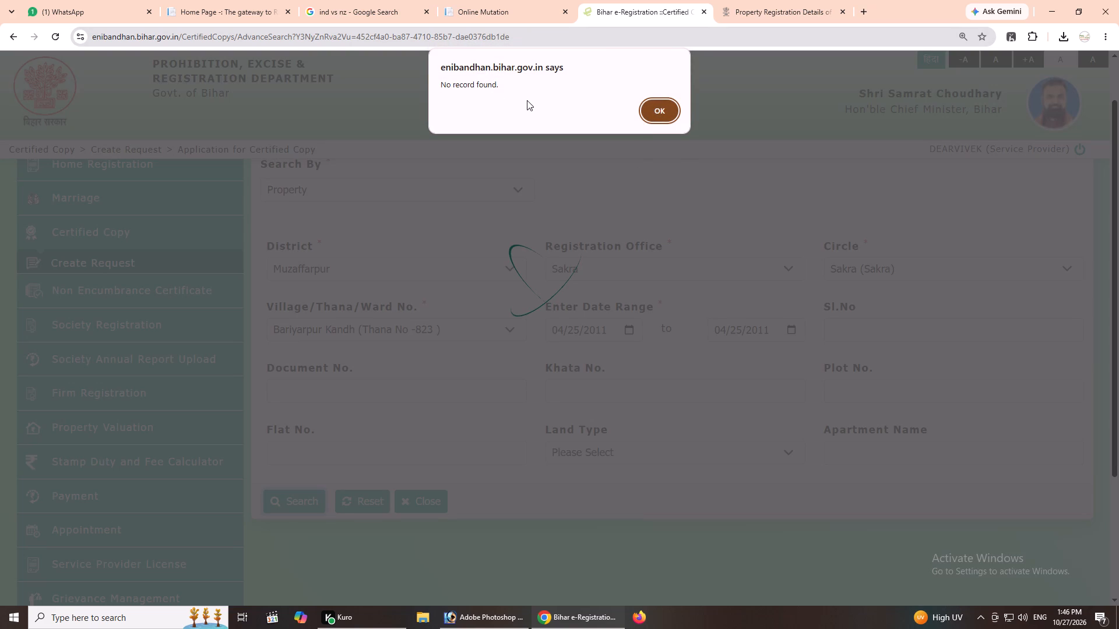
click(527, 100)
click(634, 111)
click(649, 112)
scroll(294, 457, down, 1)
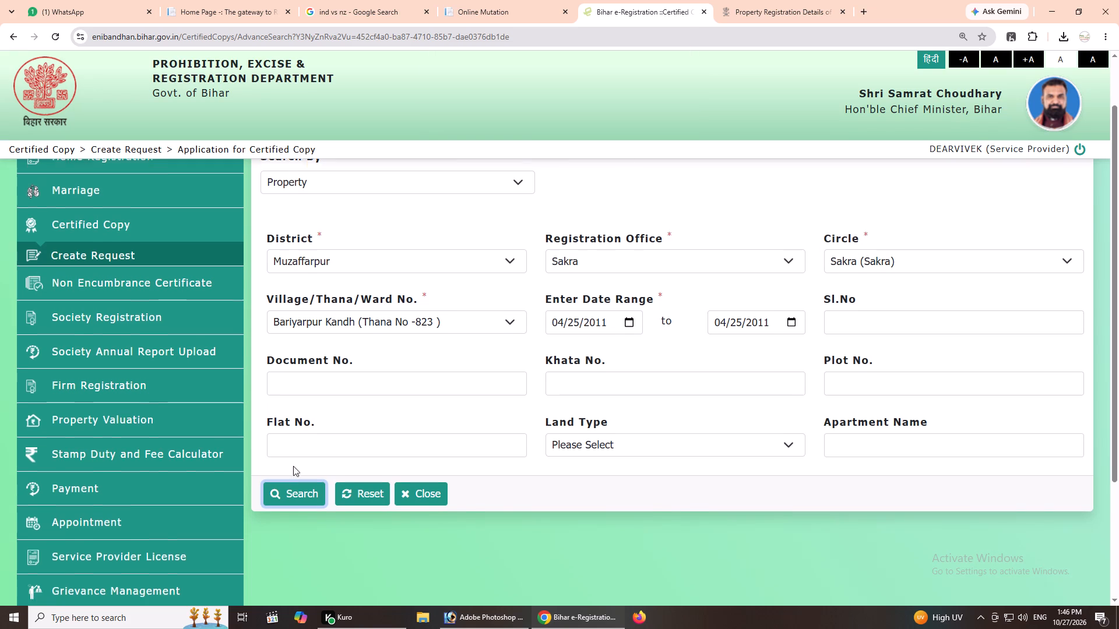
click(295, 455)
click(294, 448)
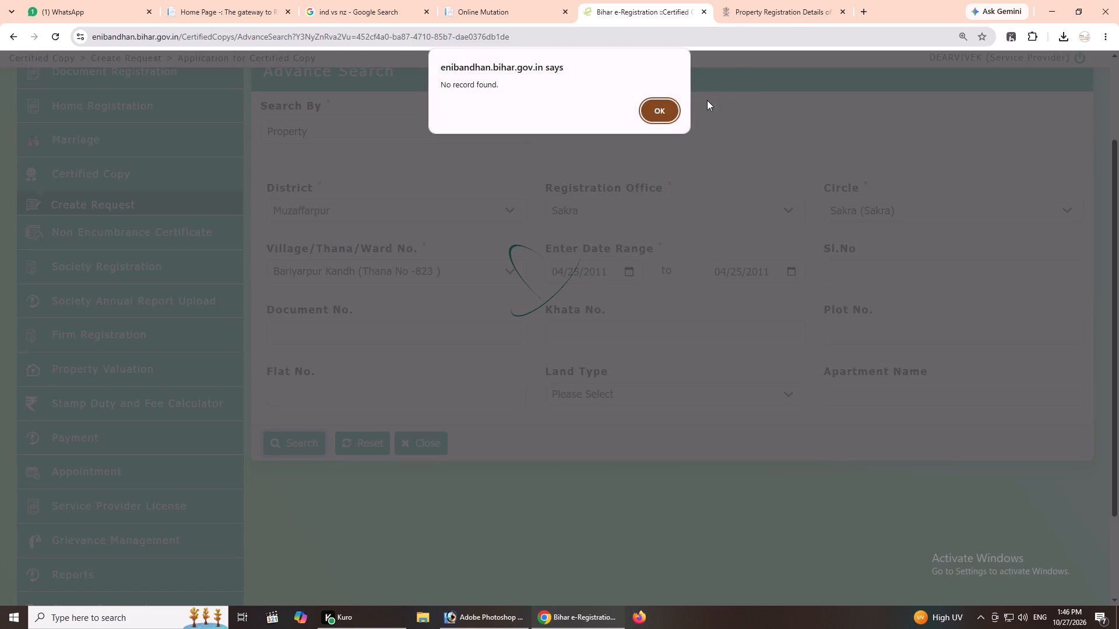
click(677, 103)
Return to the Bhumi Jankari advance search page and close it.
click(768, 5)
click(847, 10)
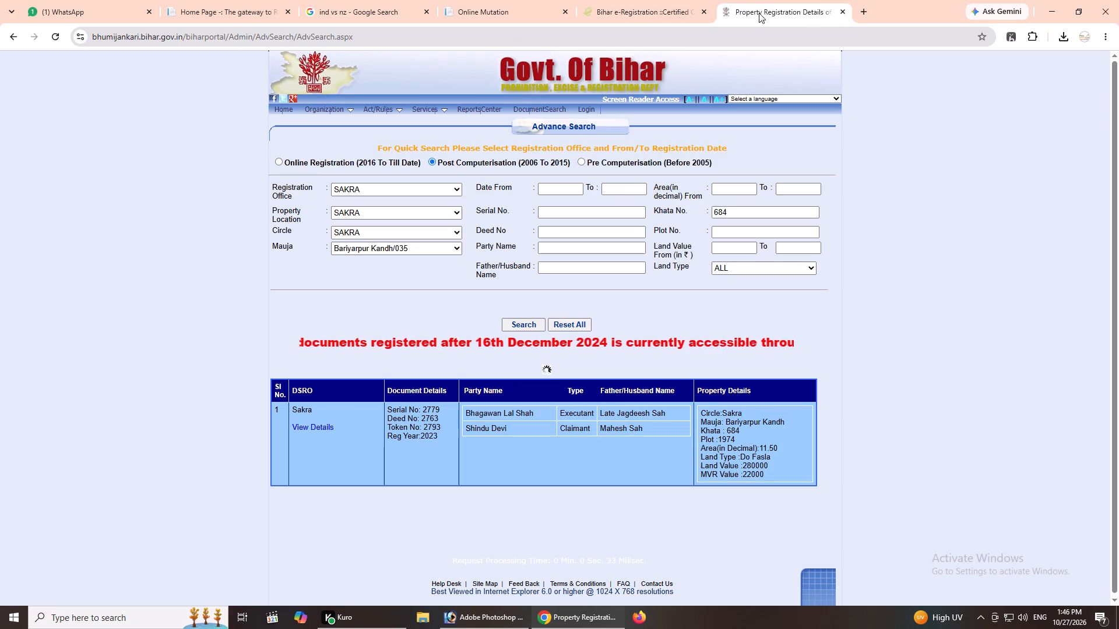
Close the Bhumi Jankari advance search page.
click(841, 13)
Change the certified copy search's village to Bajar Mara Chak Abdullahpur (Thana No -968).
scroll(519, 333, up, 4)
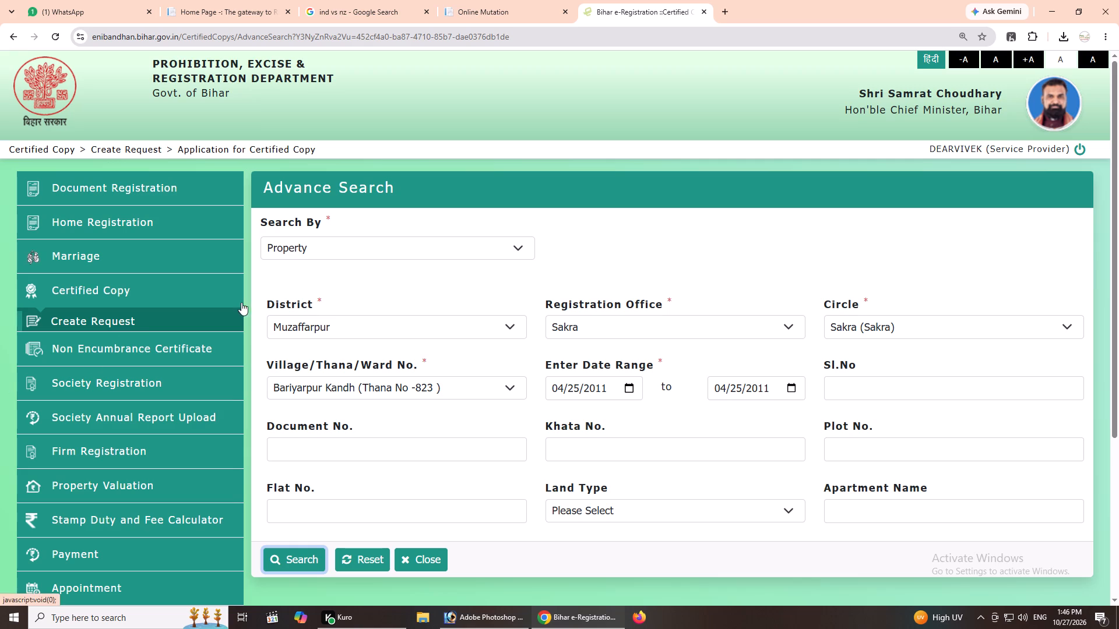
double_click(364, 250)
click(381, 394)
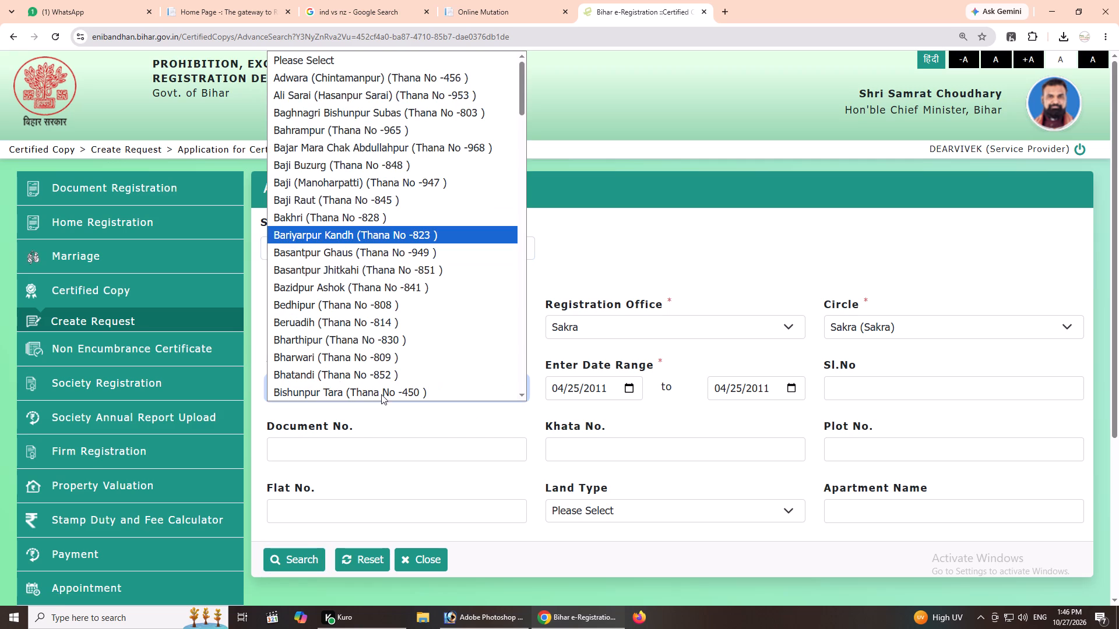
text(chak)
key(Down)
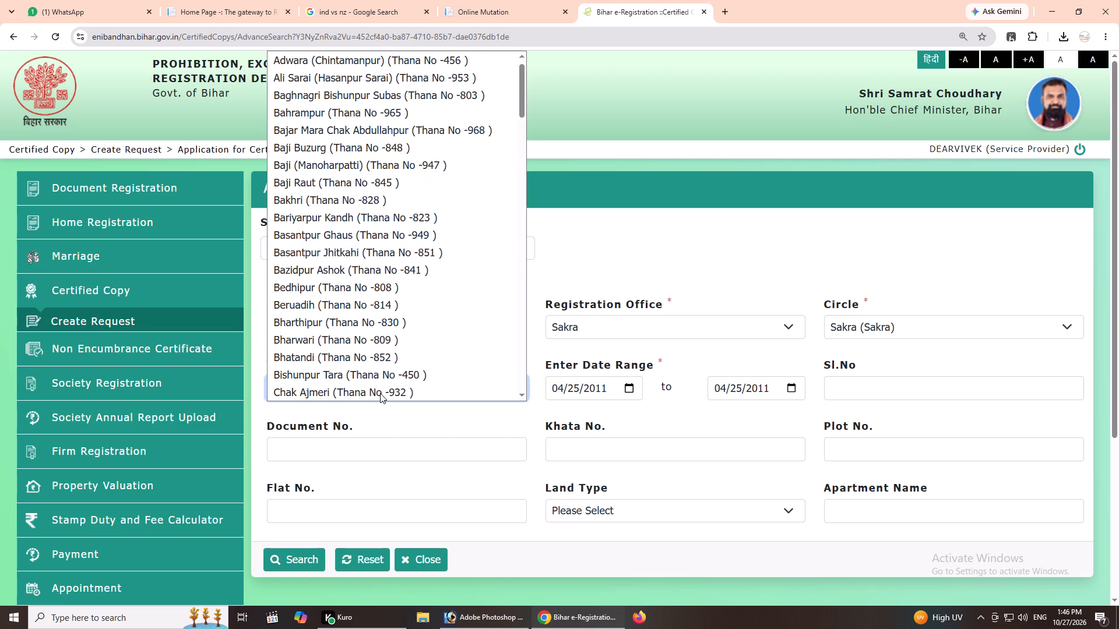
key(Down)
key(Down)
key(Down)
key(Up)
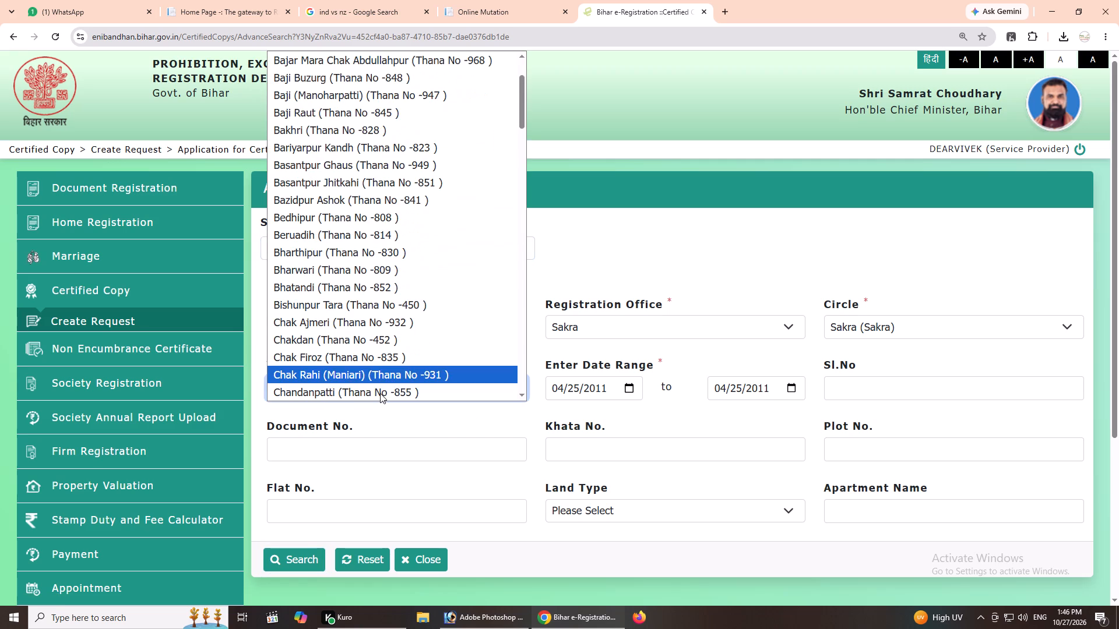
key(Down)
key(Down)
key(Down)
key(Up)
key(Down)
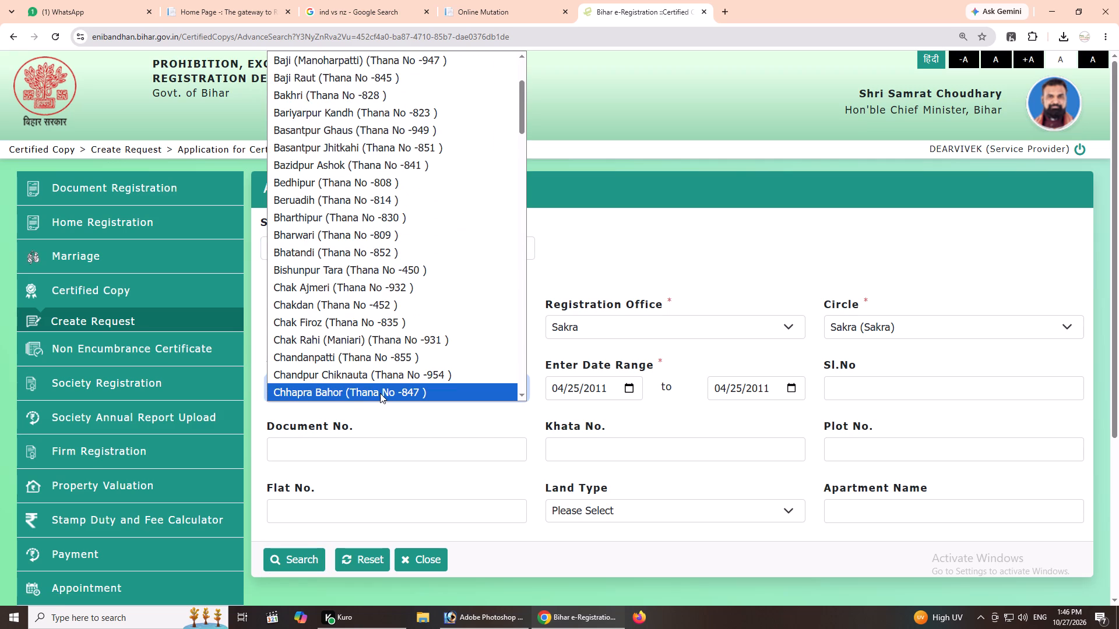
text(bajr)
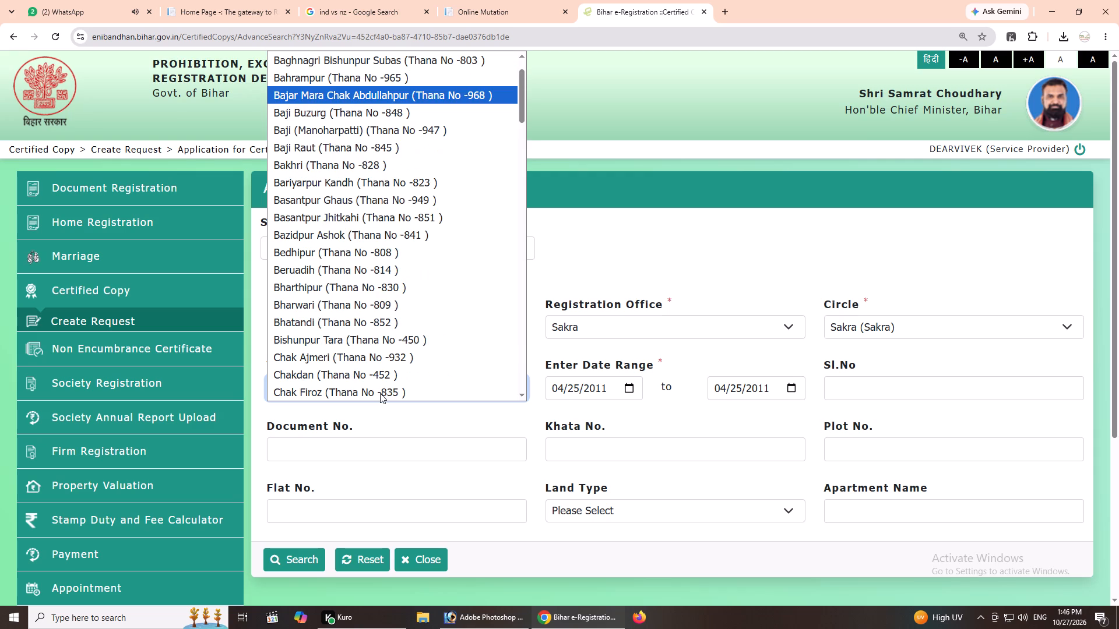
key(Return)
Set the start of the search's date range to 01/01/2026.
scroll(456, 406, down, 1)
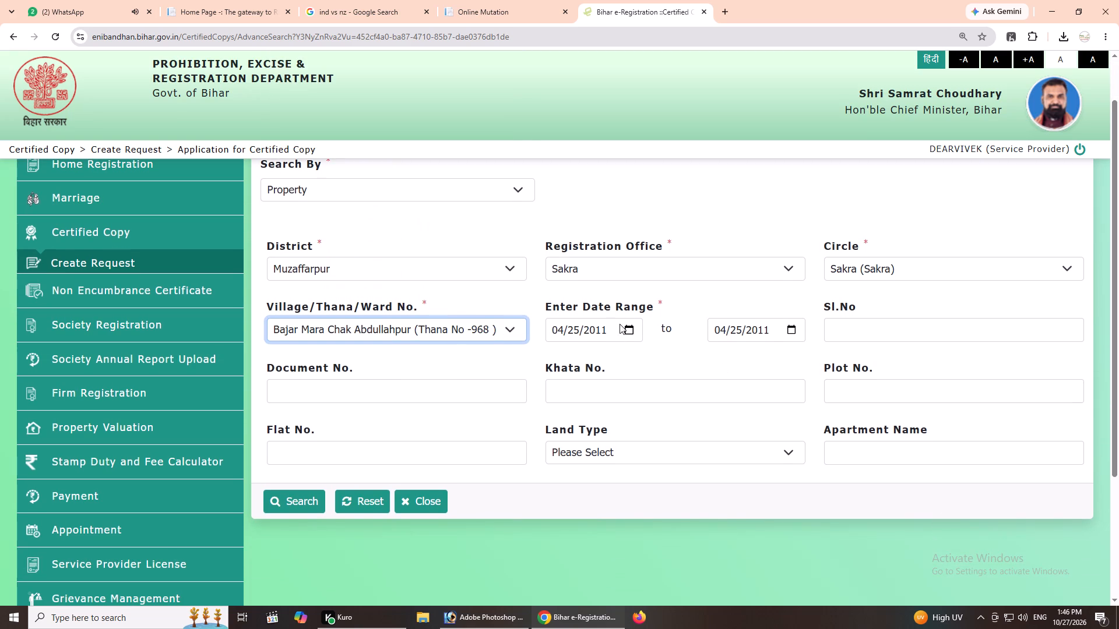
click(626, 327)
click(603, 358)
scroll(617, 445, down, 2)
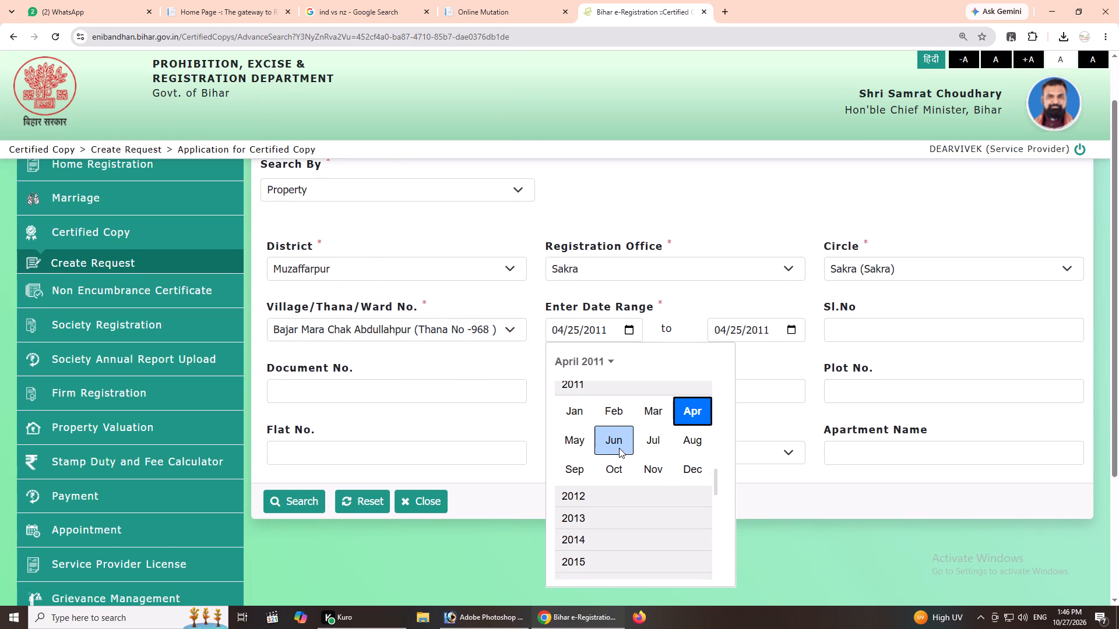
scroll(619, 448, down, 14)
scroll(620, 454, up, 1)
scroll(620, 455, down, 20)
scroll(620, 455, down, 1)
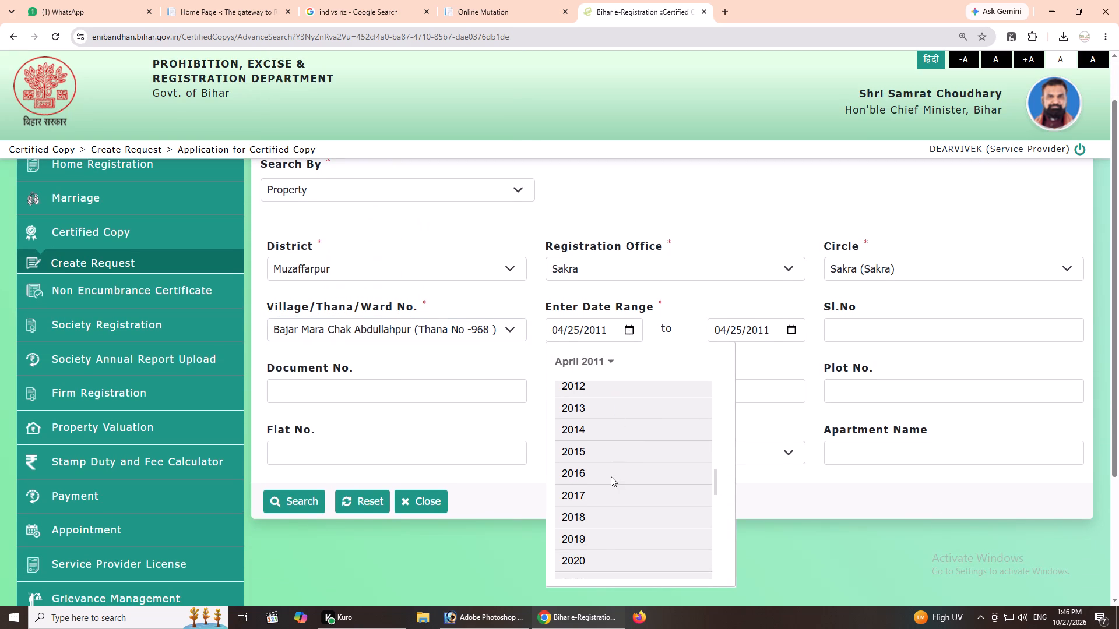
scroll(611, 476, down, 2)
scroll(609, 478, up, 1)
scroll(609, 479, down, 14)
scroll(601, 483, down, 9)
scroll(599, 482, up, 1)
scroll(599, 482, down, 5)
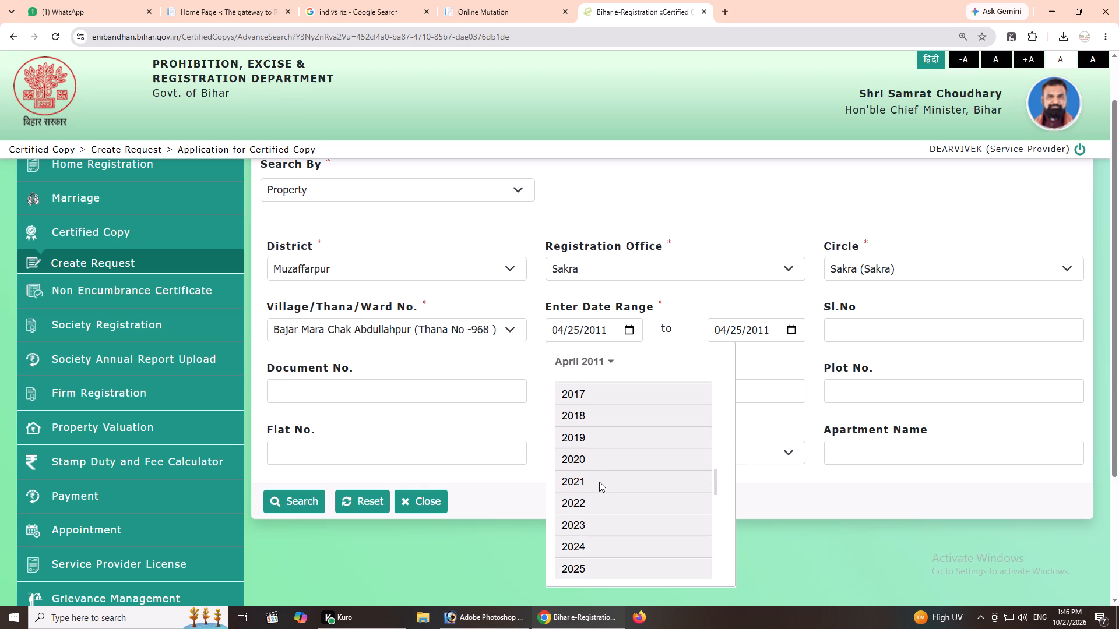
scroll(596, 480, down, 18)
scroll(596, 499, up, 1)
scroll(599, 500, down, 1)
scroll(597, 500, up, 1)
scroll(597, 502, down, 3)
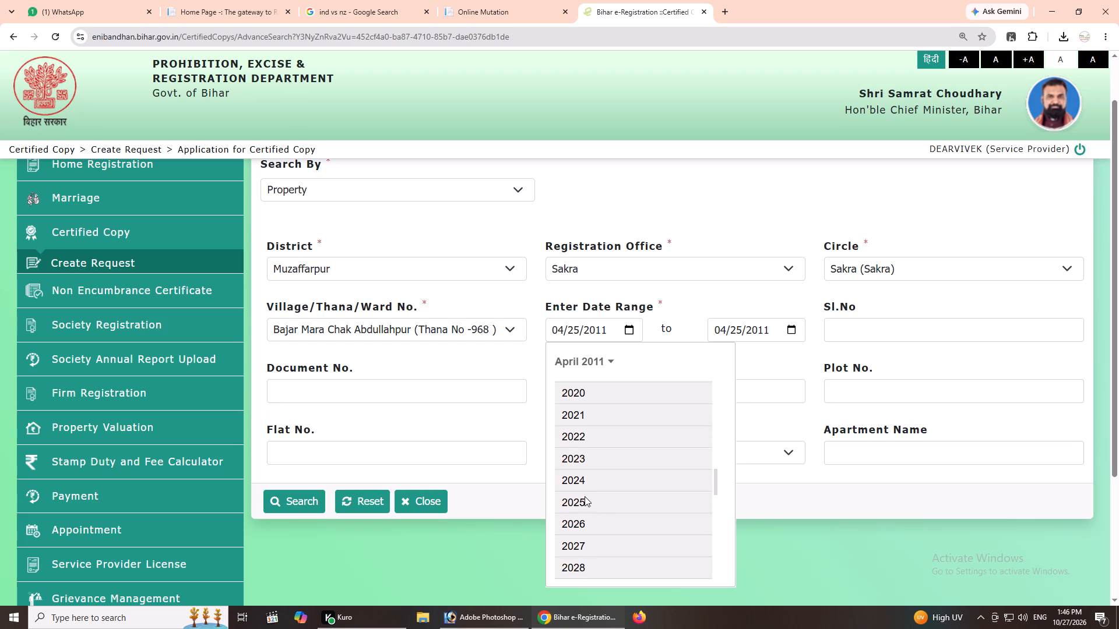
scroll(585, 496, up, 2)
click(586, 531)
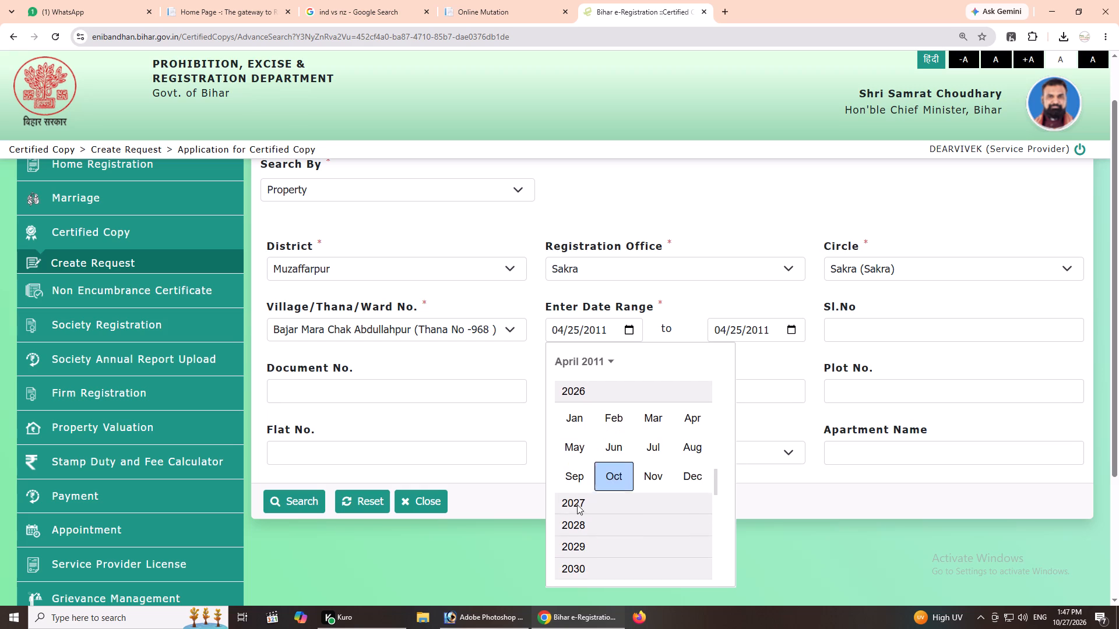
click(571, 427)
click(665, 416)
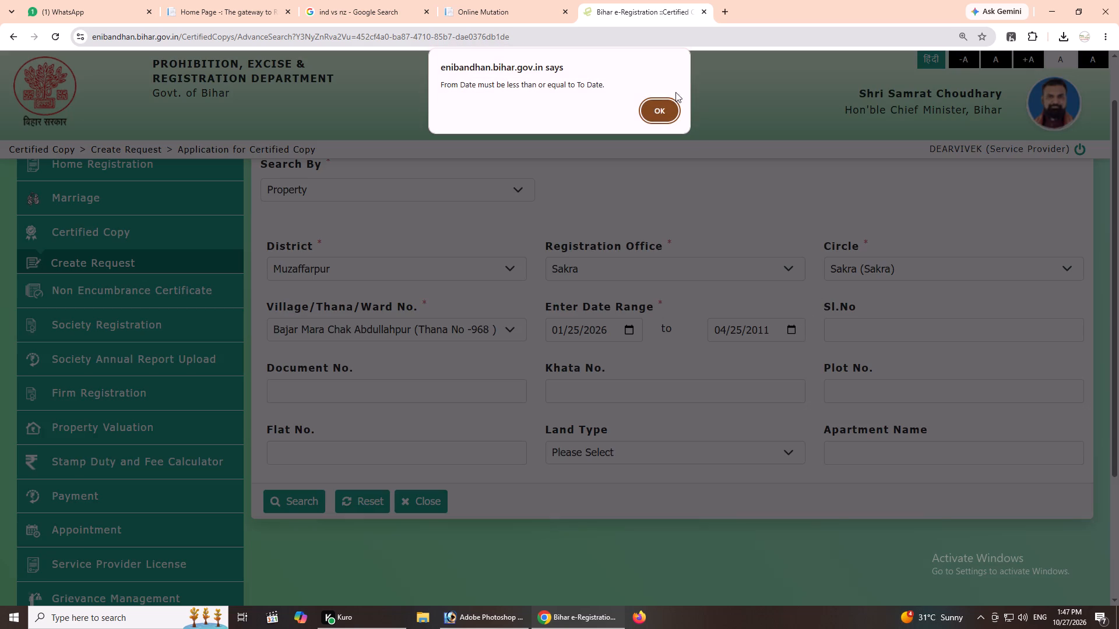
click(664, 121)
Set the end of the date range to 10/27/2026 and run the property search.
click(794, 330)
click(791, 327)
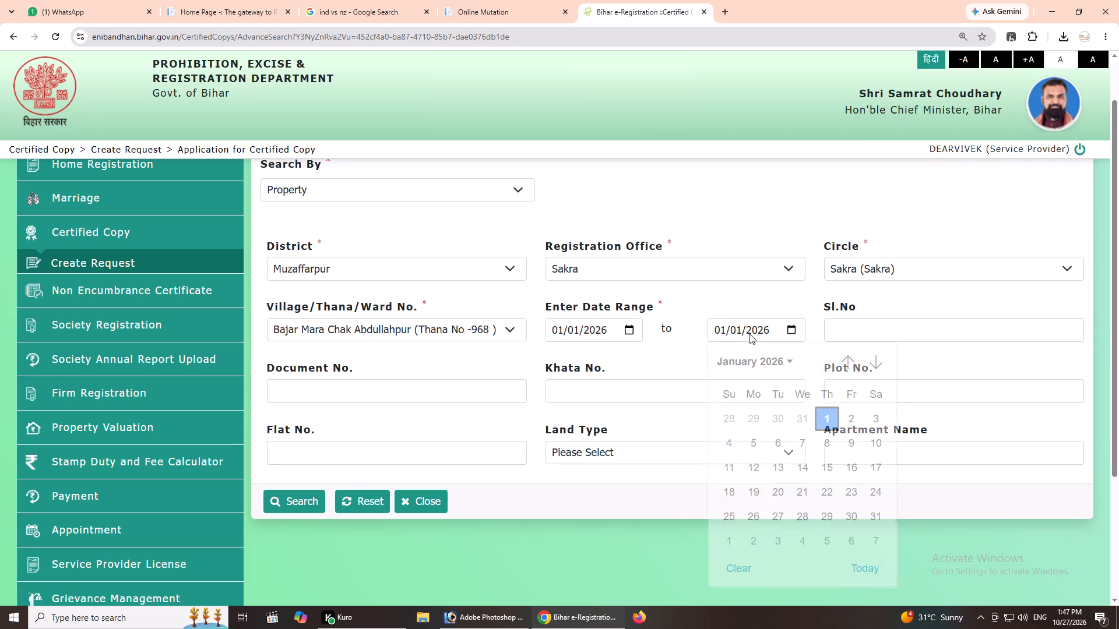
click(762, 360)
scroll(797, 501, down, 5)
scroll(739, 542, down, 6)
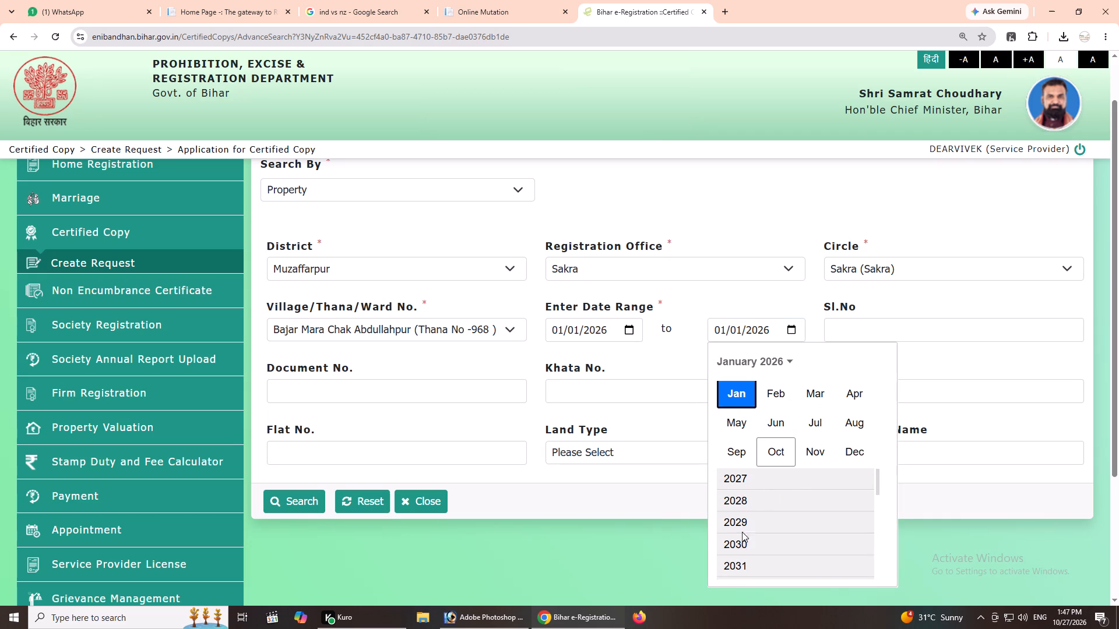
scroll(762, 487, up, 2)
click(790, 443)
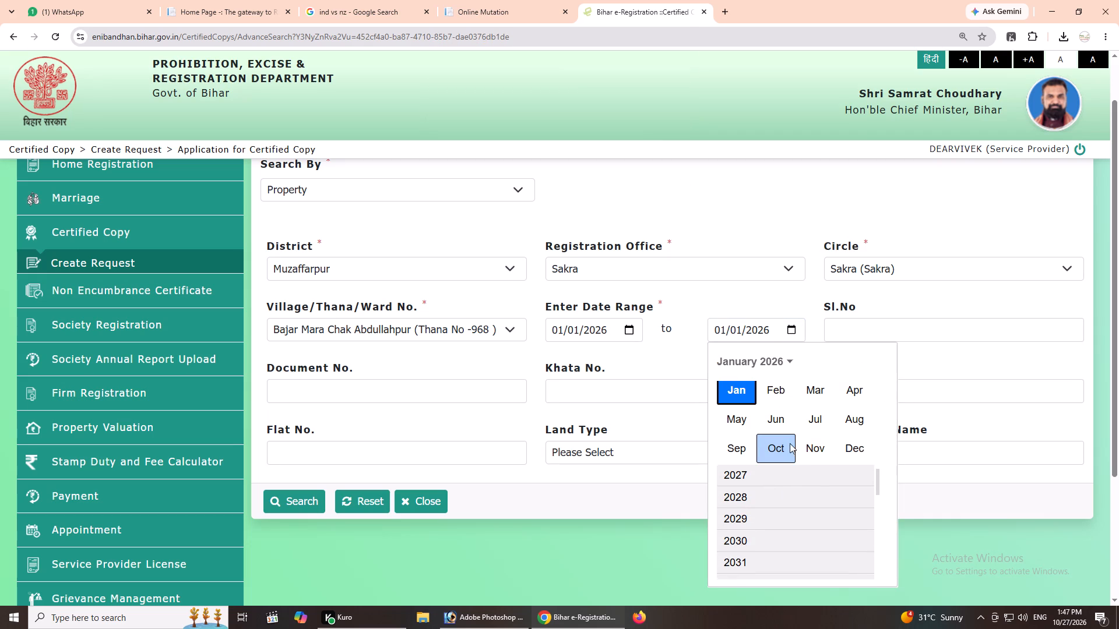
click(777, 515)
scroll(362, 484, down, 1)
click(288, 447)
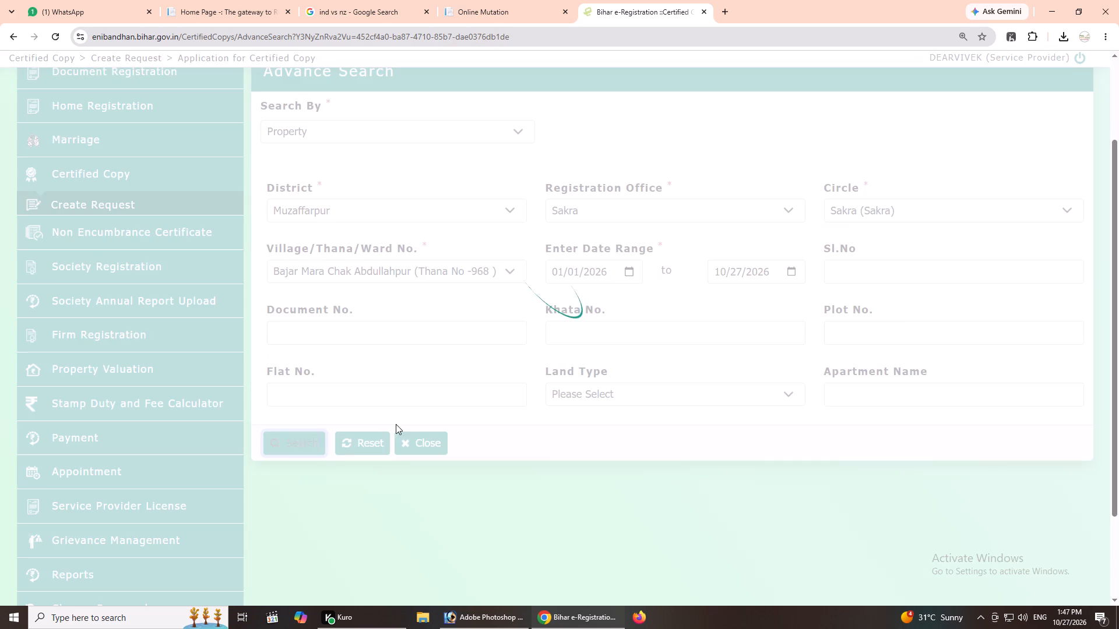
Examine the parties, registration dates, khata and plot numbers of the 2026 documents listed for Bajar Mara Chak Abdullahpur.
scroll(600, 289, up, 2)
scroll(599, 337, down, 1)
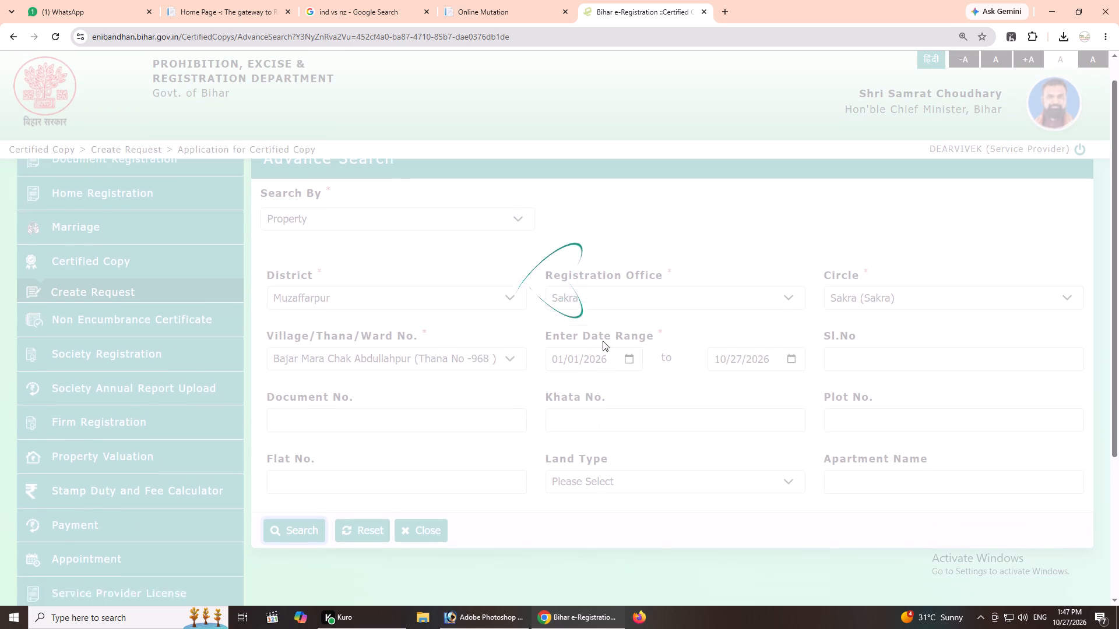
scroll(604, 341, up, 3)
scroll(608, 334, down, 1)
scroll(607, 333, up, 1)
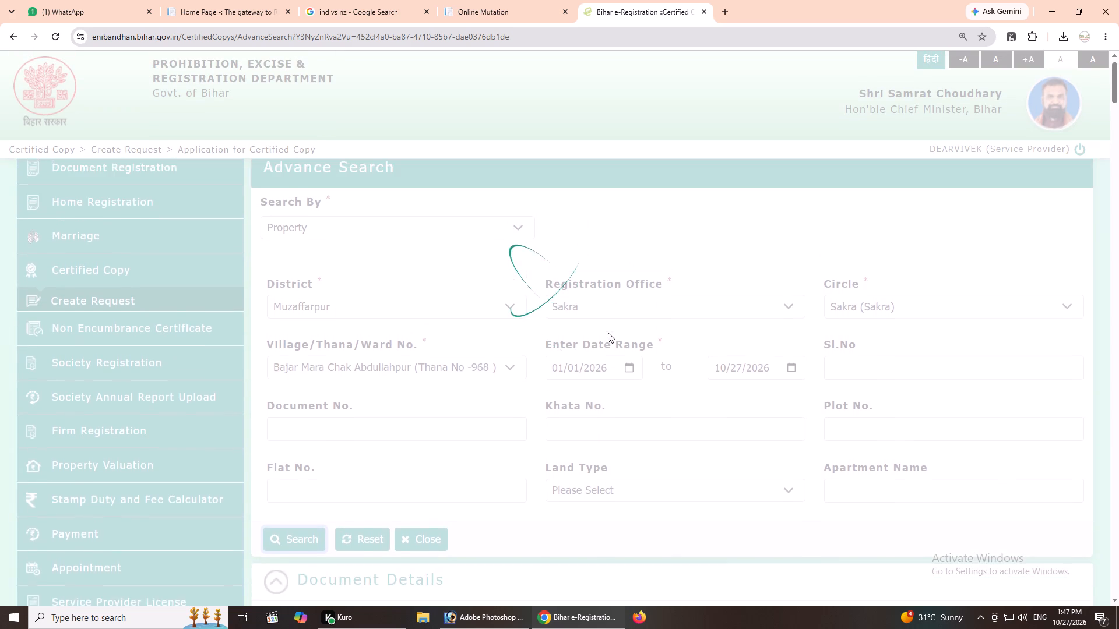
scroll(606, 333, down, 7)
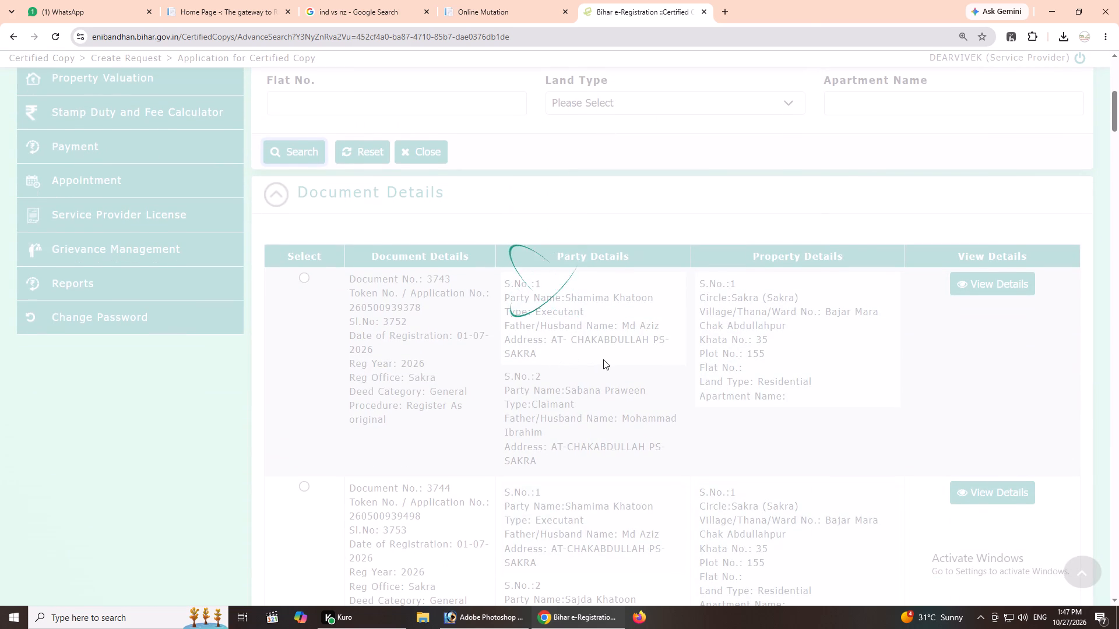
scroll(603, 358, down, 1)
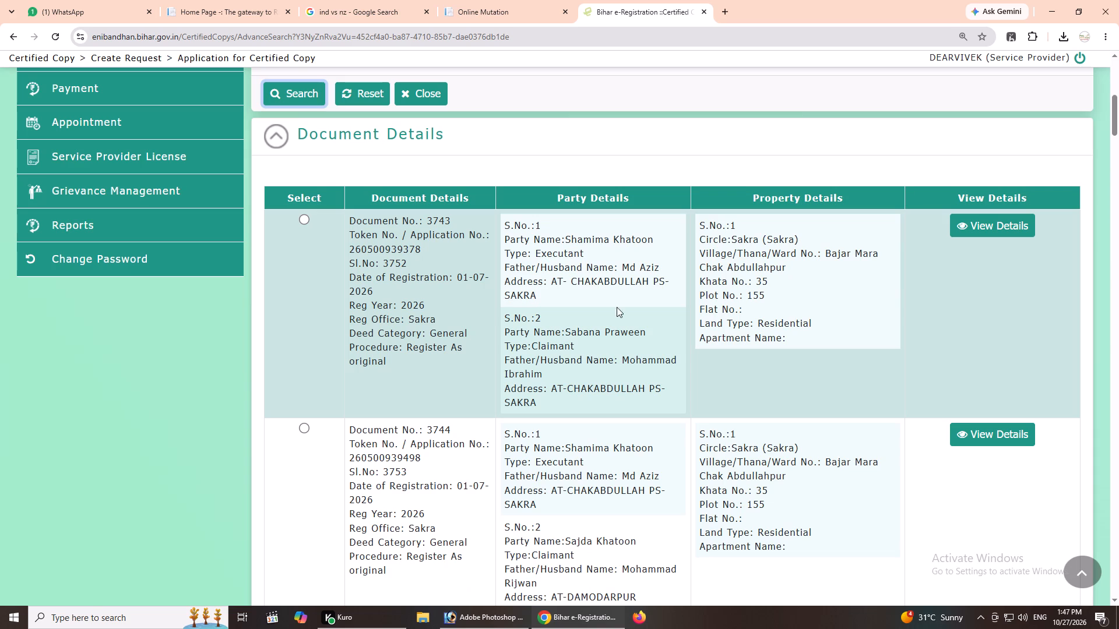
scroll(618, 316, down, 1)
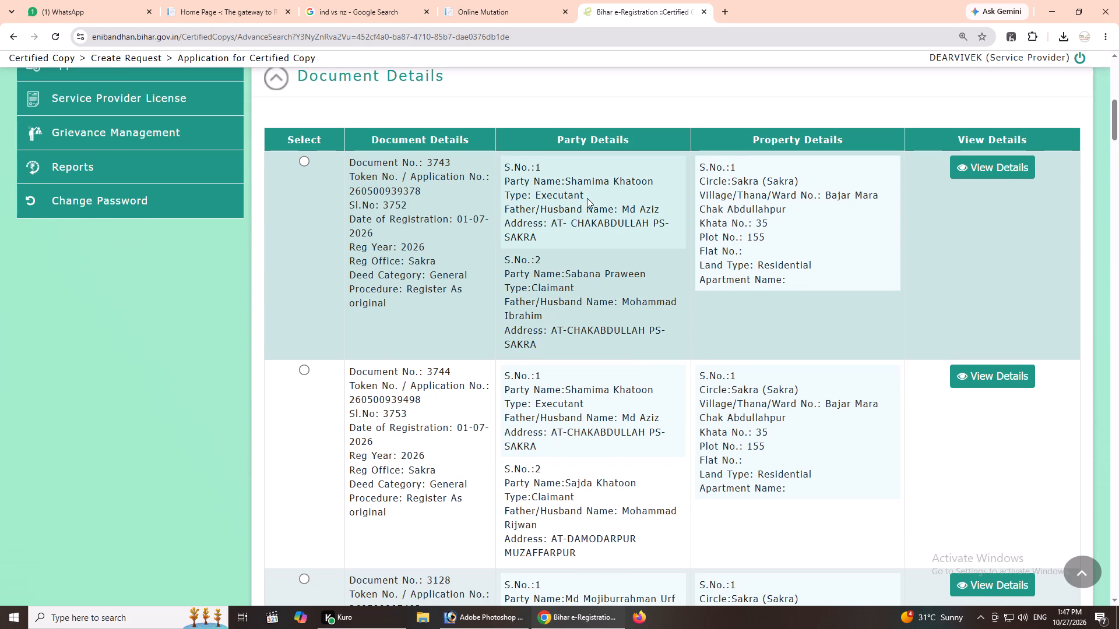
scroll(606, 200, down, 1)
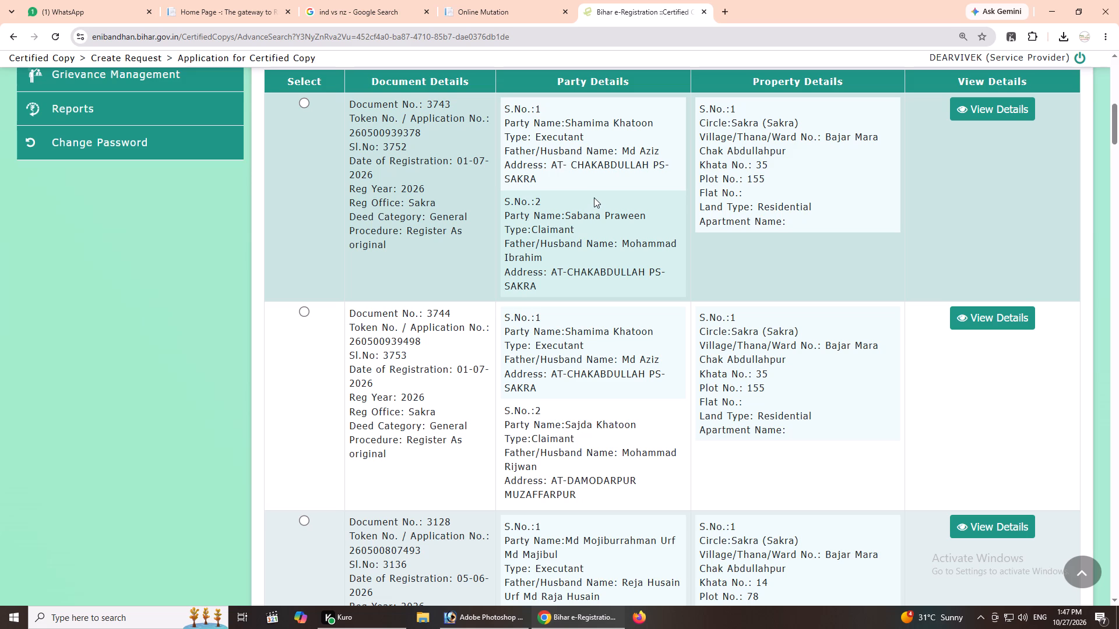
scroll(608, 245, down, 1)
scroll(603, 322, down, 3)
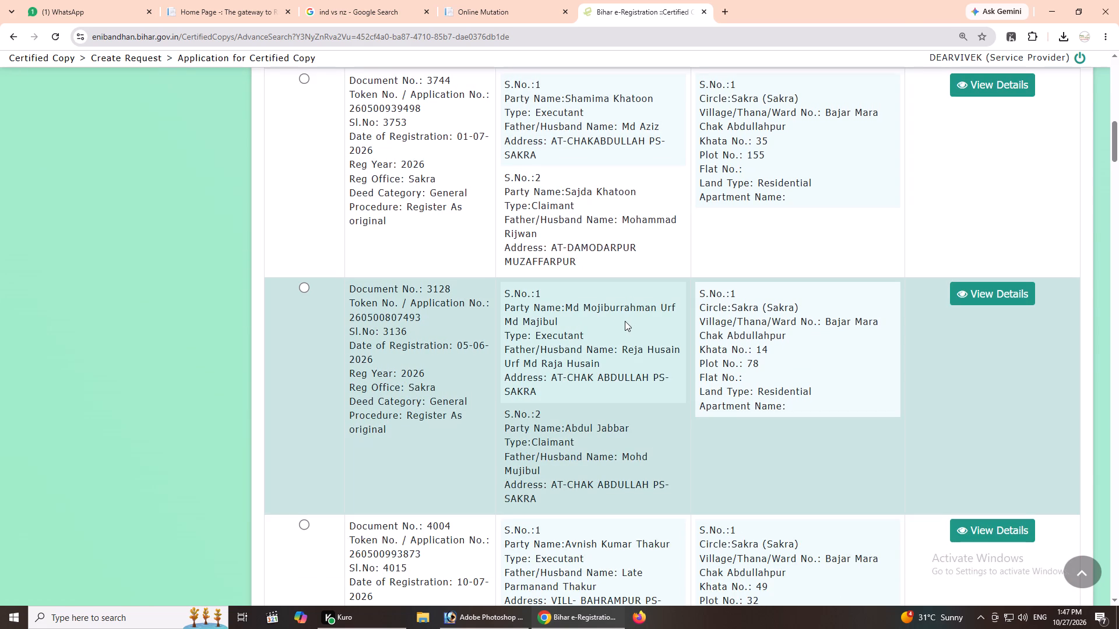
scroll(647, 338, down, 2)
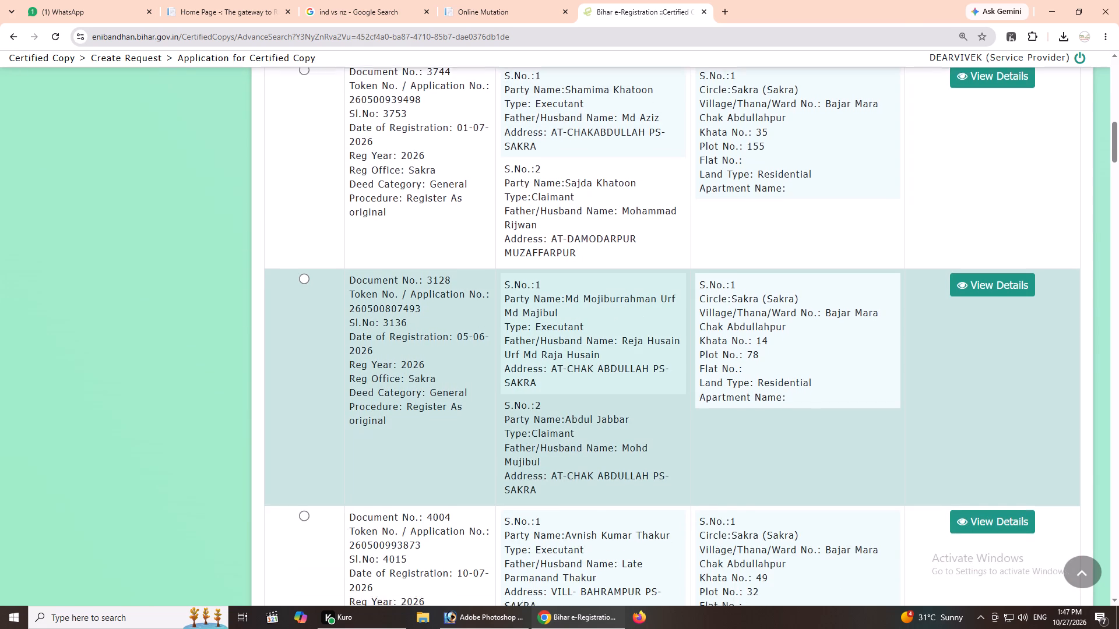
scroll(635, 389, up, 1)
scroll(635, 392, down, 1)
scroll(586, 448, down, 3)
scroll(690, 423, down, 2)
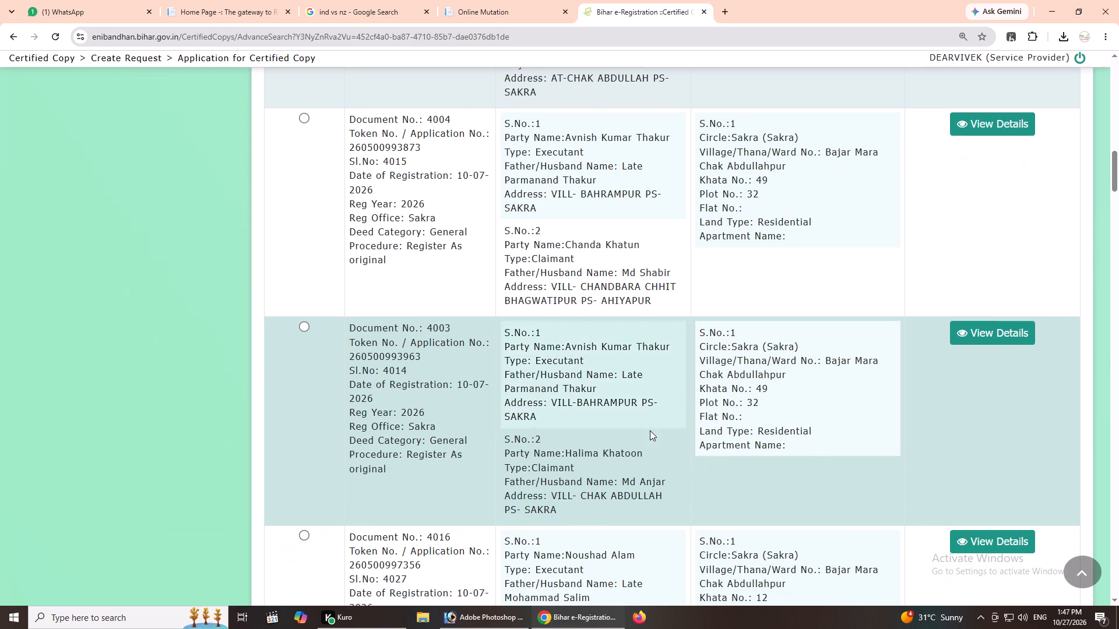
scroll(626, 366, down, 3)
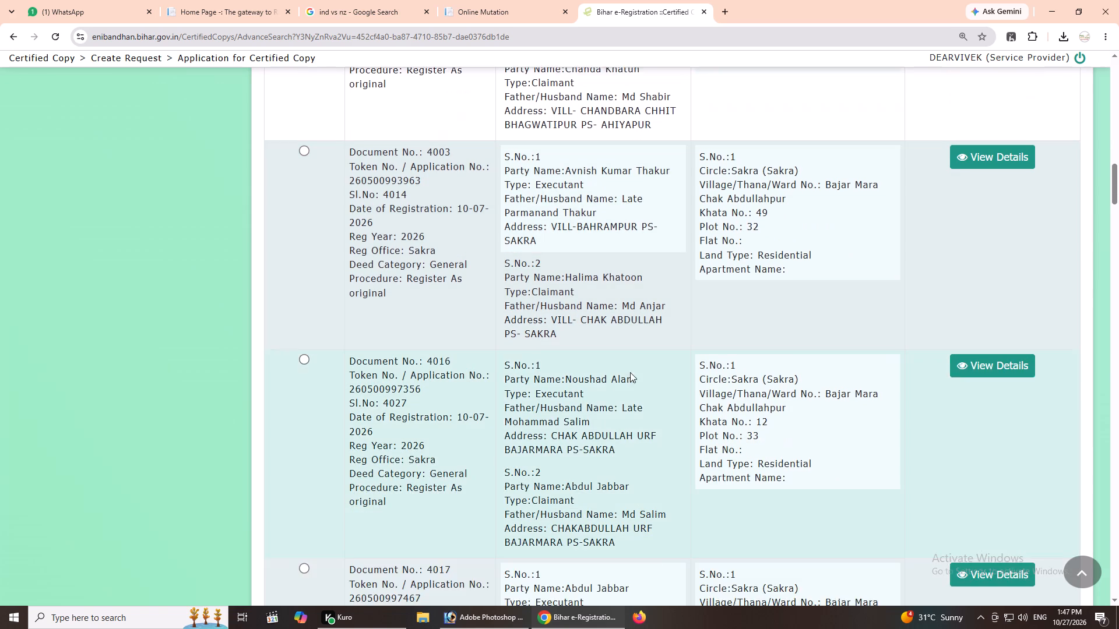
scroll(630, 372, down, 3)
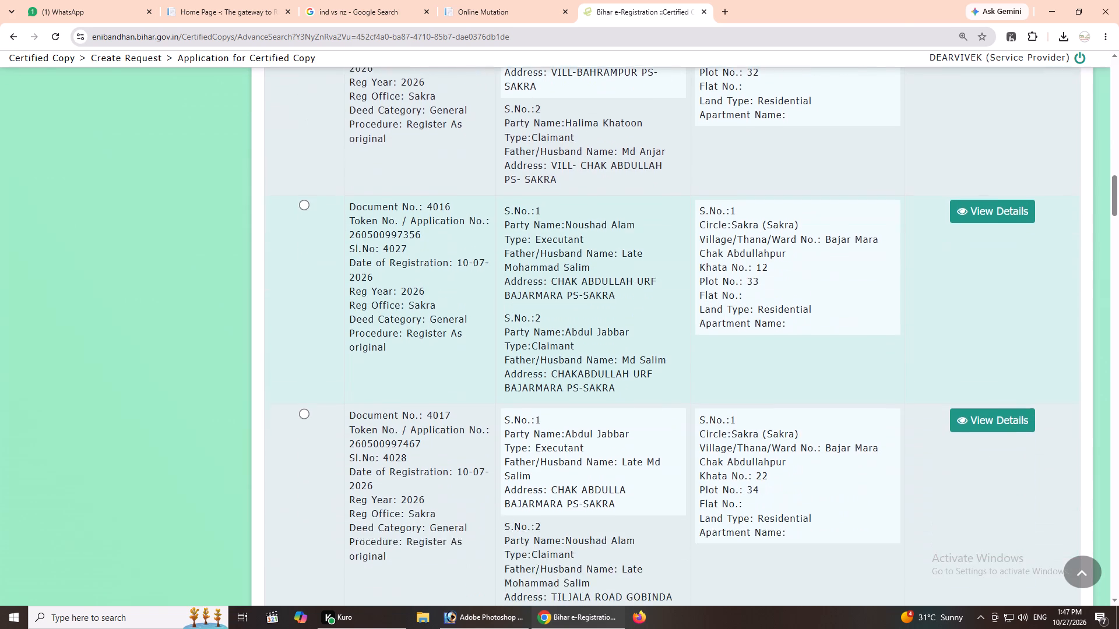
scroll(627, 372, down, 5)
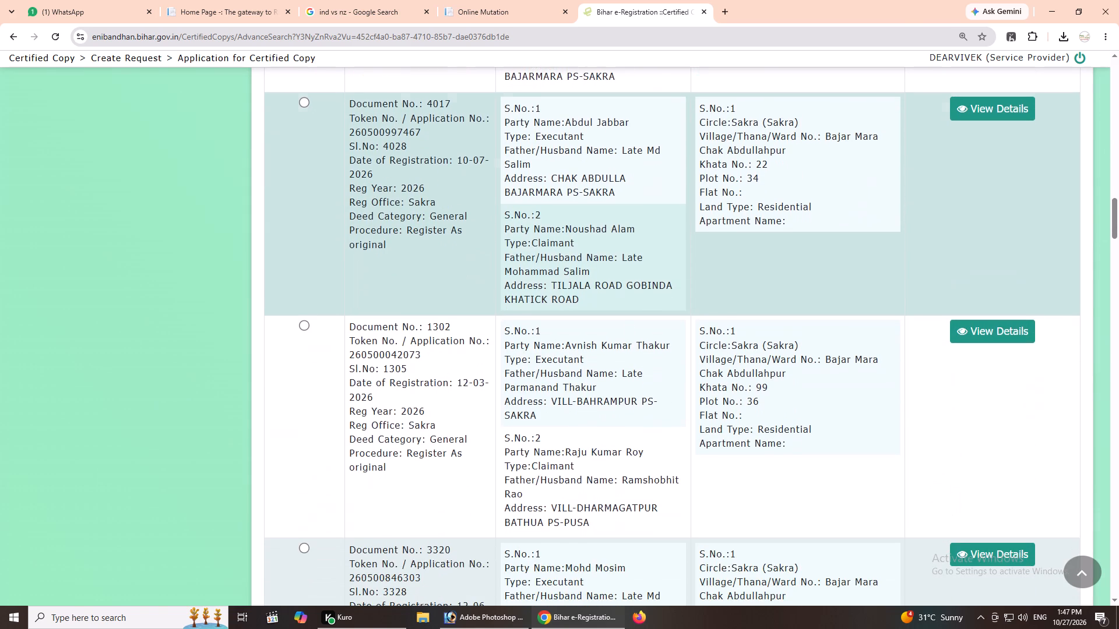
scroll(625, 372, down, 6)
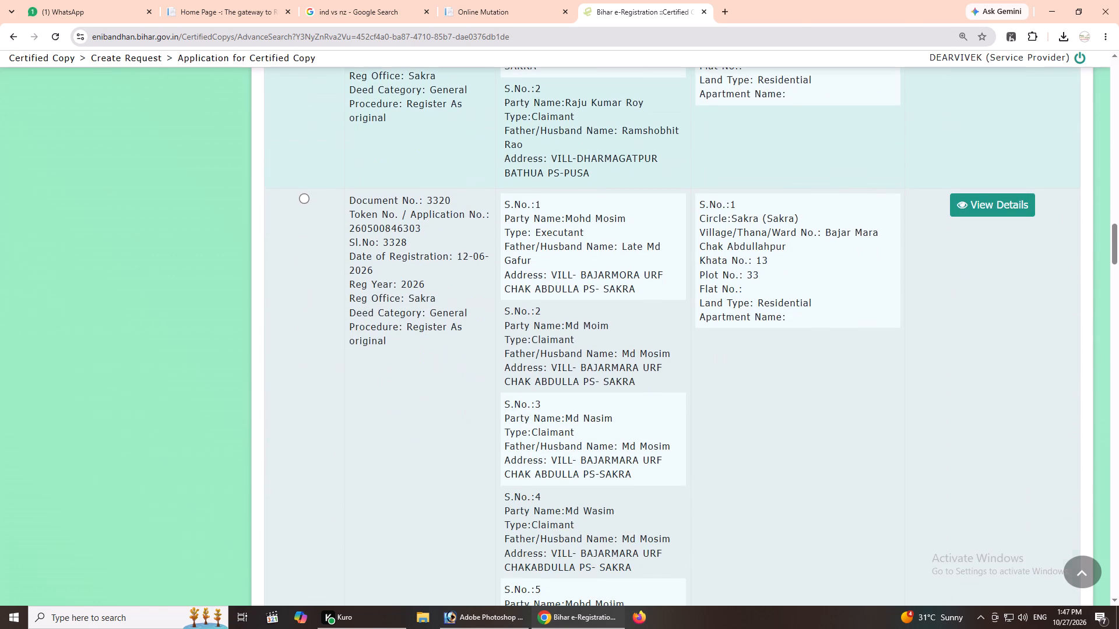
scroll(625, 372, down, 6)
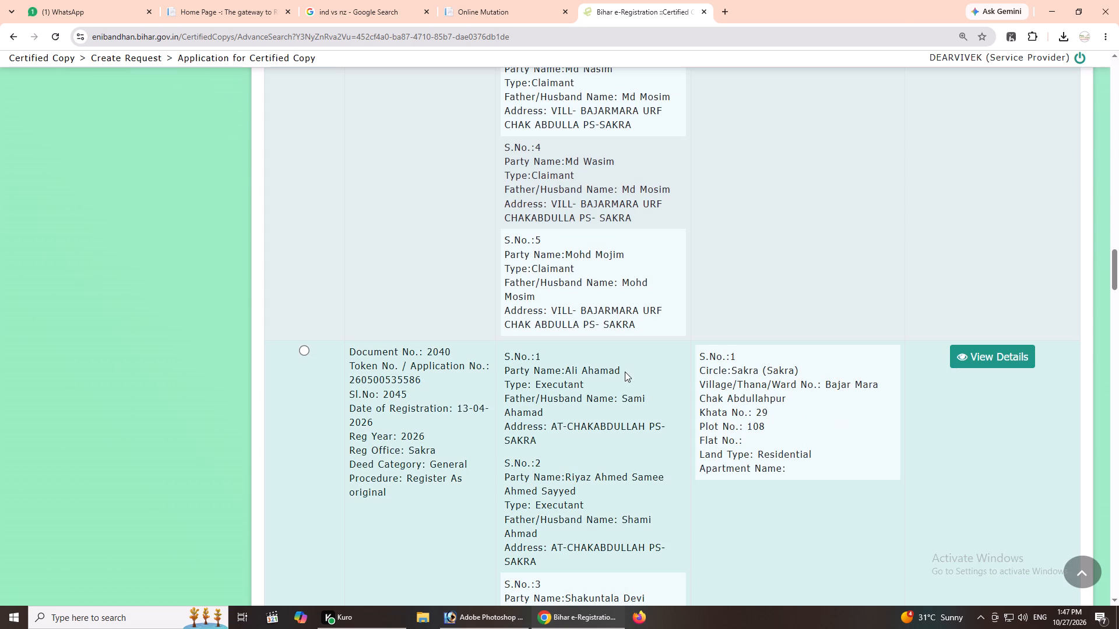
Highlight the plot number and the registration date of document 2040 to check them.
scroll(625, 372, down, 2)
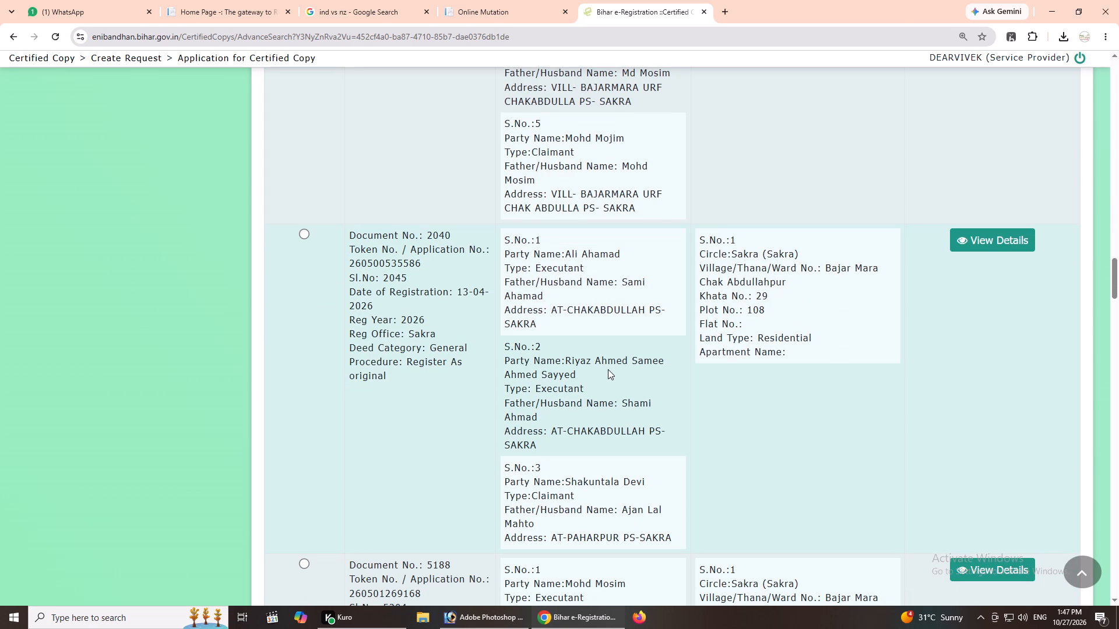
drag(764, 310, 746, 313)
click(619, 357)
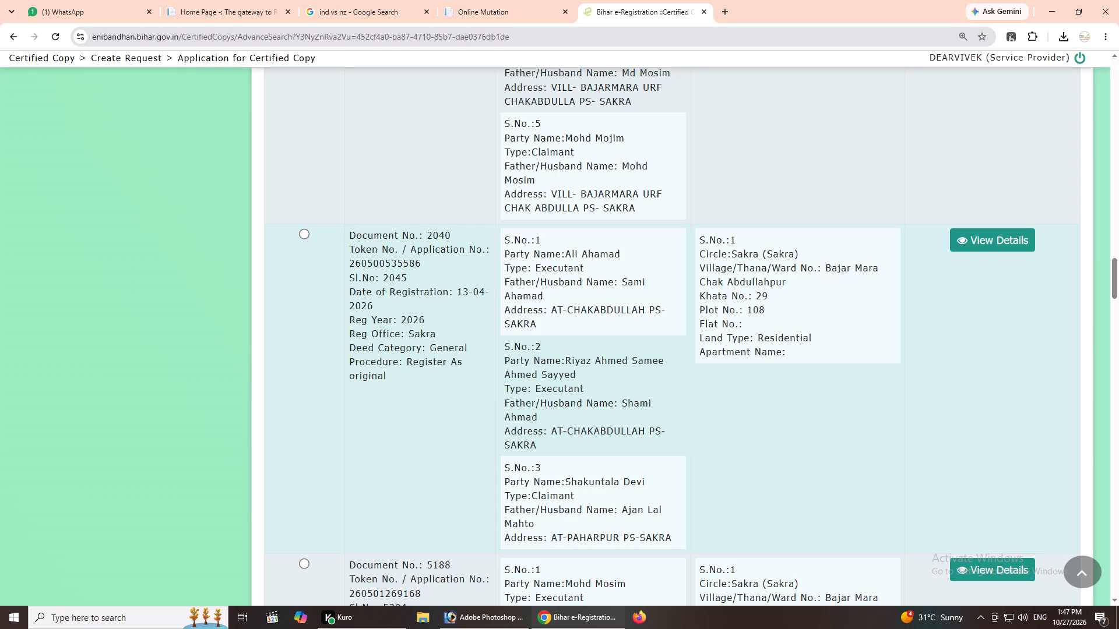
drag(459, 294, 488, 302)
click(483, 307)
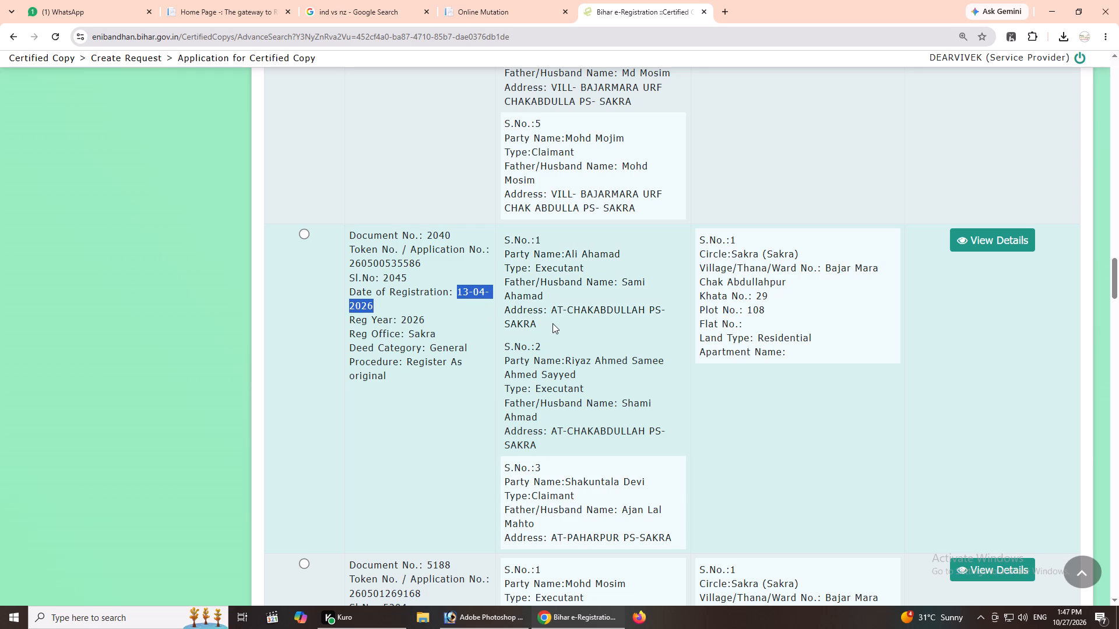
Examine the parties and the khata and plot numbers of documents 2040 and 5188 in the 2026 results.
scroll(617, 337, down, 1)
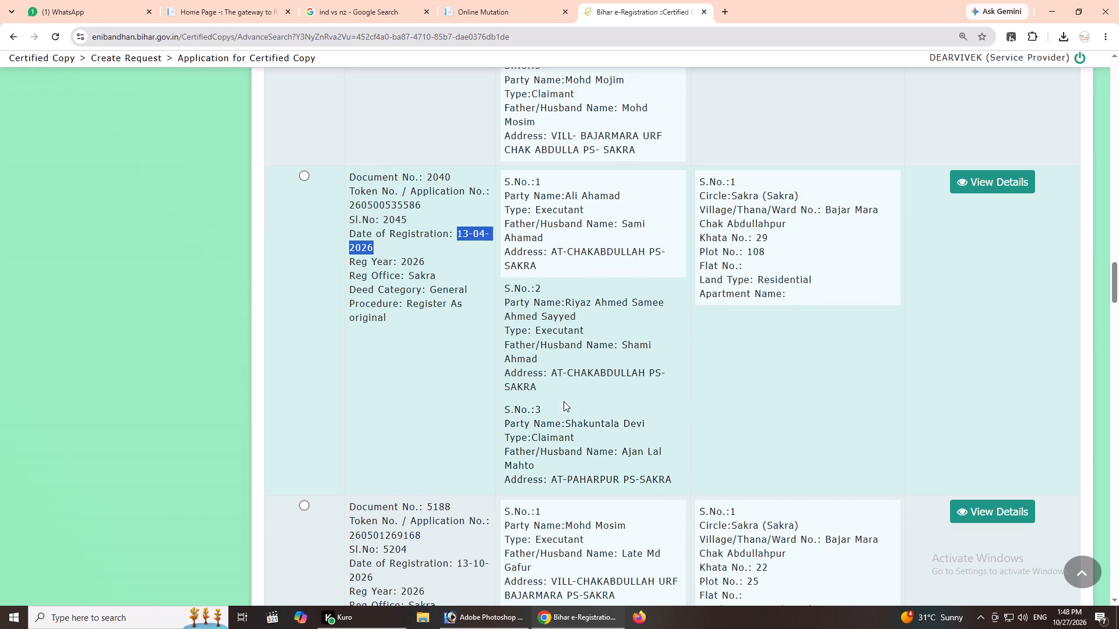
click(466, 372)
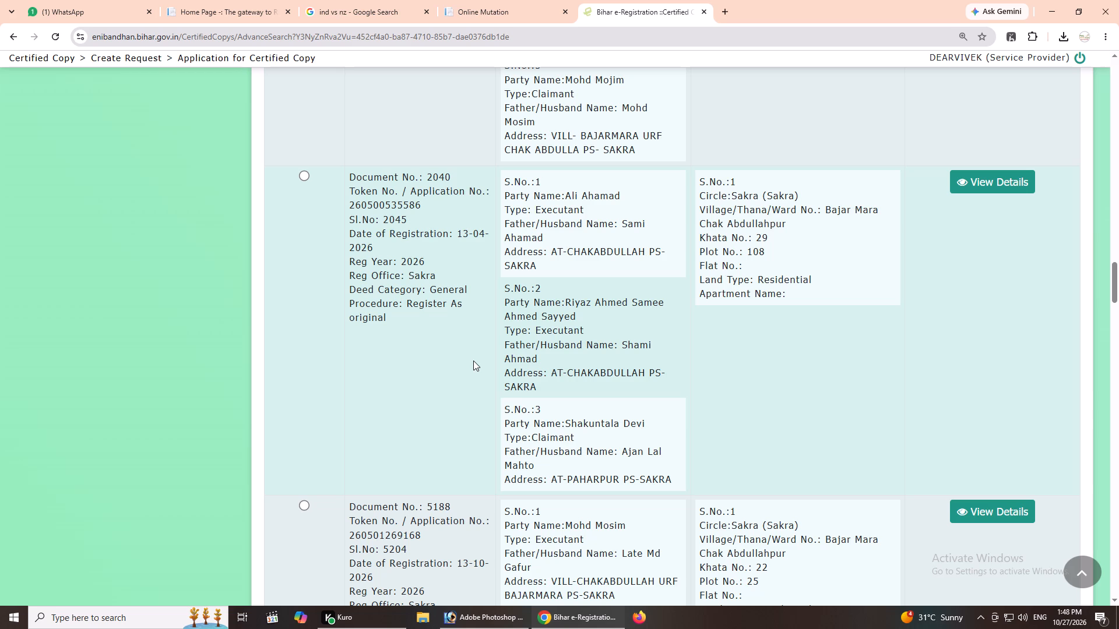
scroll(525, 385, down, 2)
scroll(589, 361, down, 3)
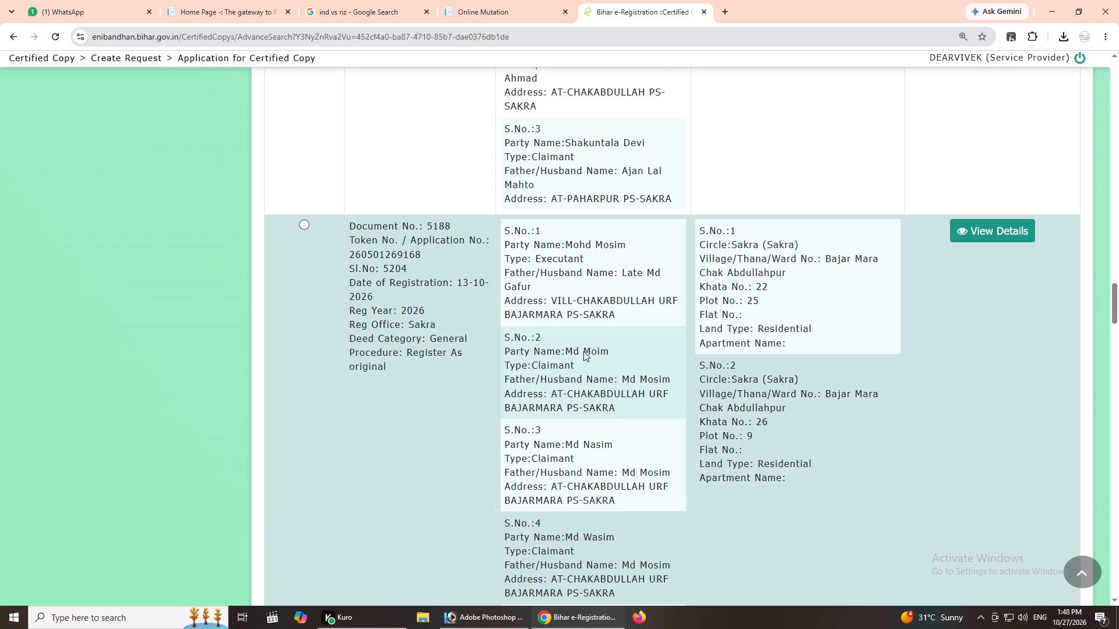
scroll(582, 344, down, 9)
scroll(573, 351, up, 1)
scroll(572, 351, down, 2)
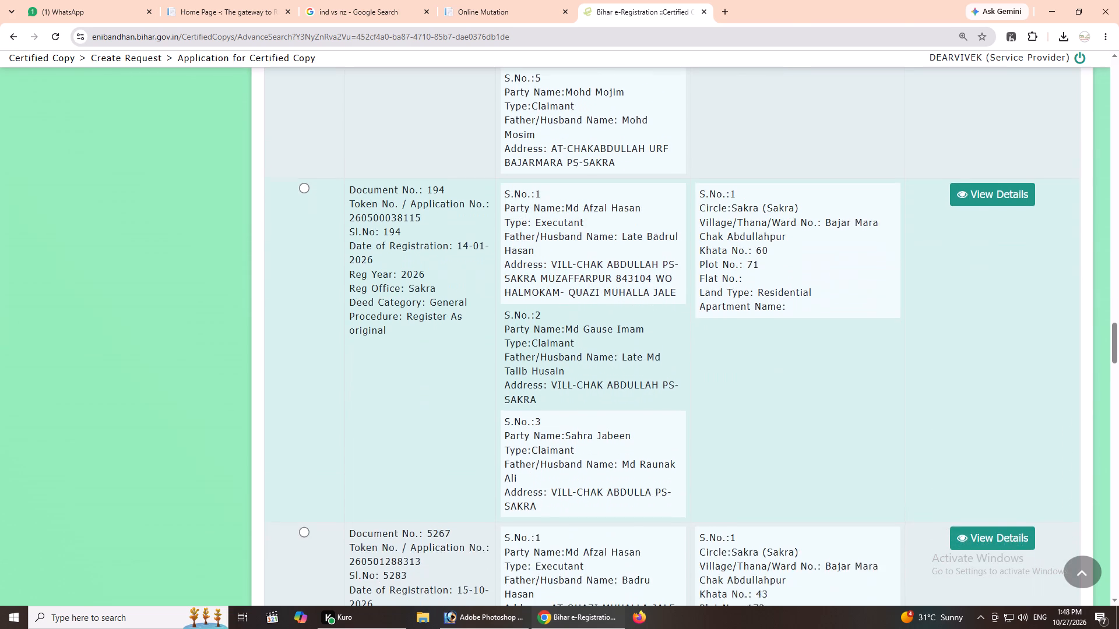
Review the registration dates, parties and plot details of documents 194, 5267, 985 and 1509.
scroll(571, 351, down, 6)
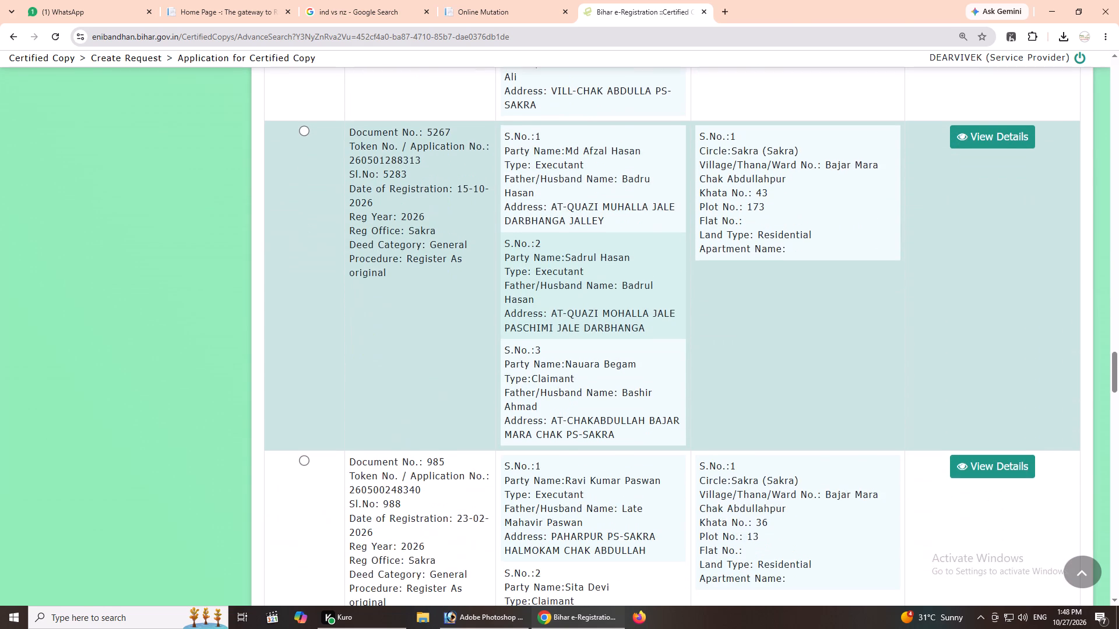
scroll(568, 355, down, 6)
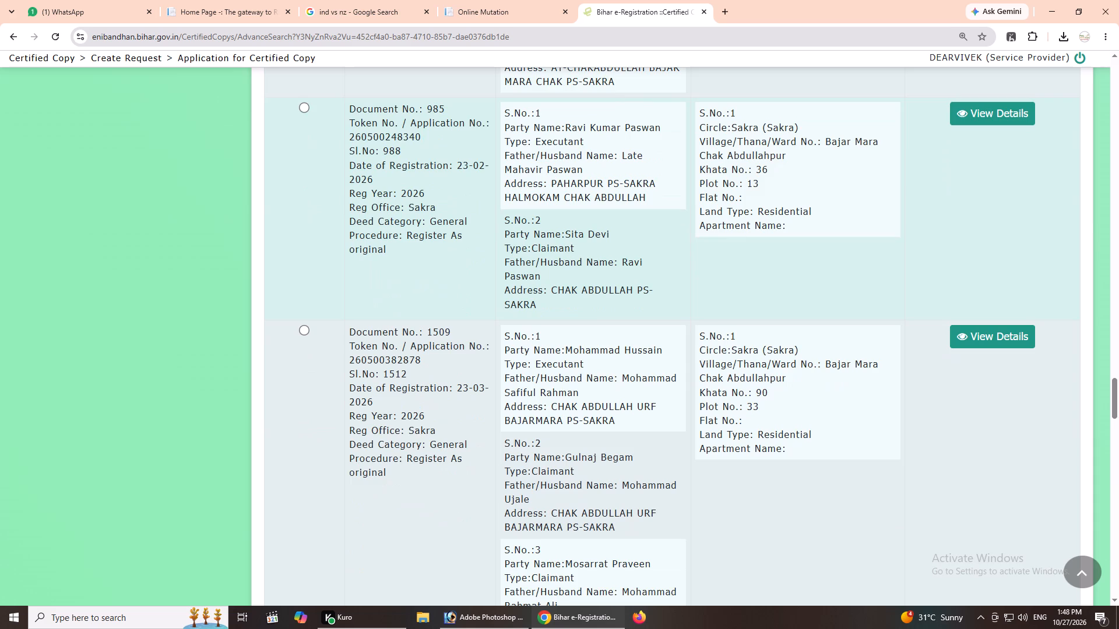
scroll(567, 357, down, 8)
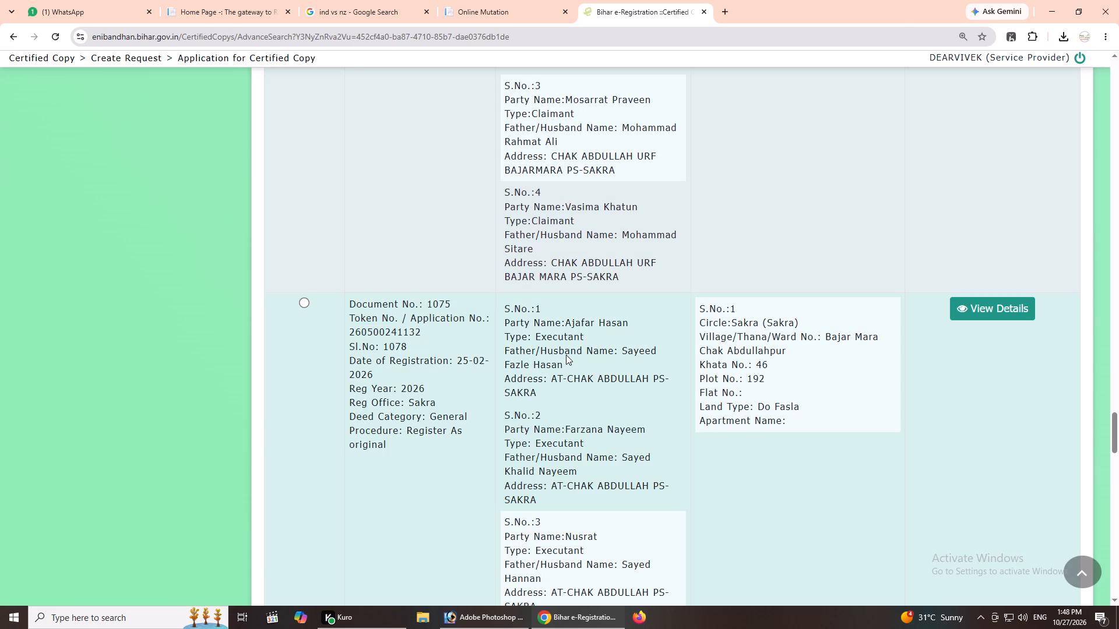
Examine document 1075's executants, claimant, registration date, khata and plot numbers, checking back against the preceding document 1509.
scroll(564, 356, down, 1)
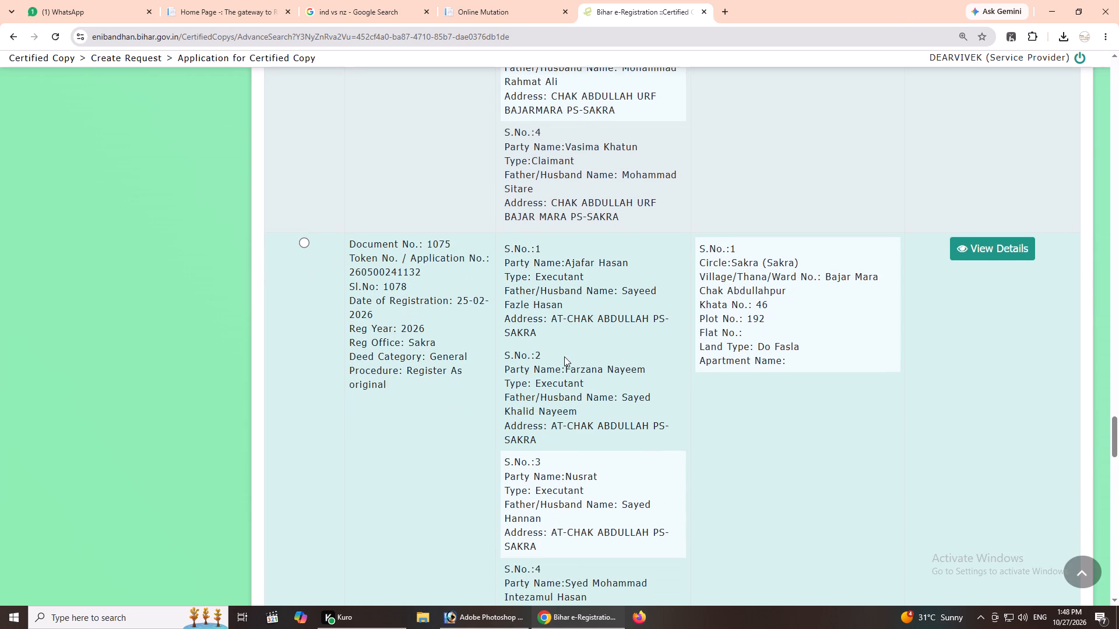
scroll(564, 358, up, 1)
scroll(564, 358, down, 1)
scroll(564, 358, up, 5)
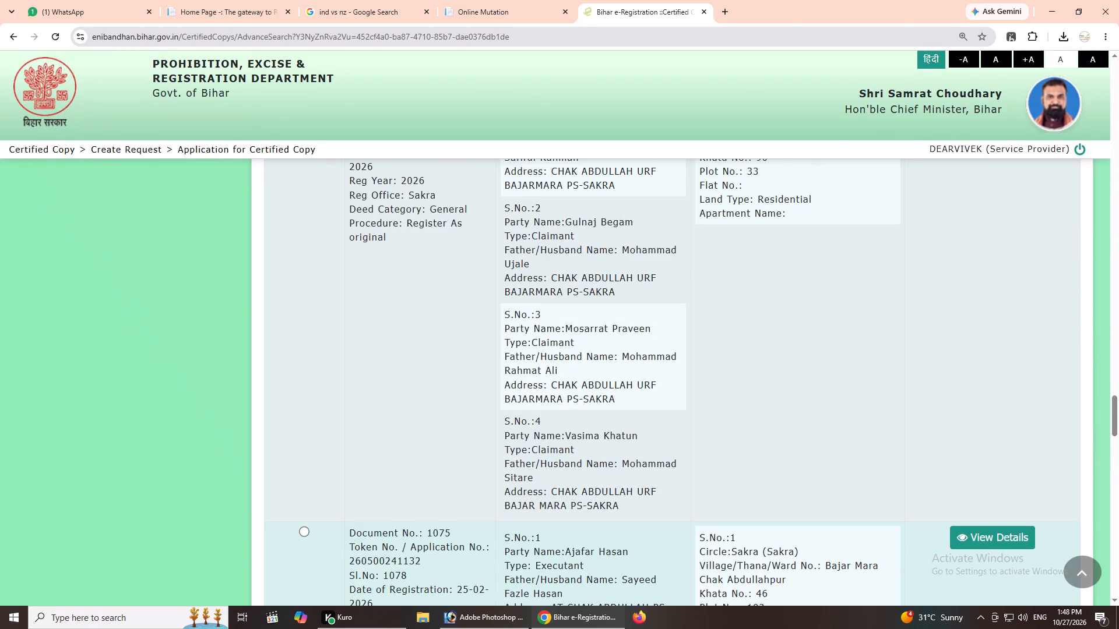
scroll(564, 359, up, 1)
scroll(564, 359, down, 6)
scroll(564, 361, up, 1)
scroll(564, 361, down, 3)
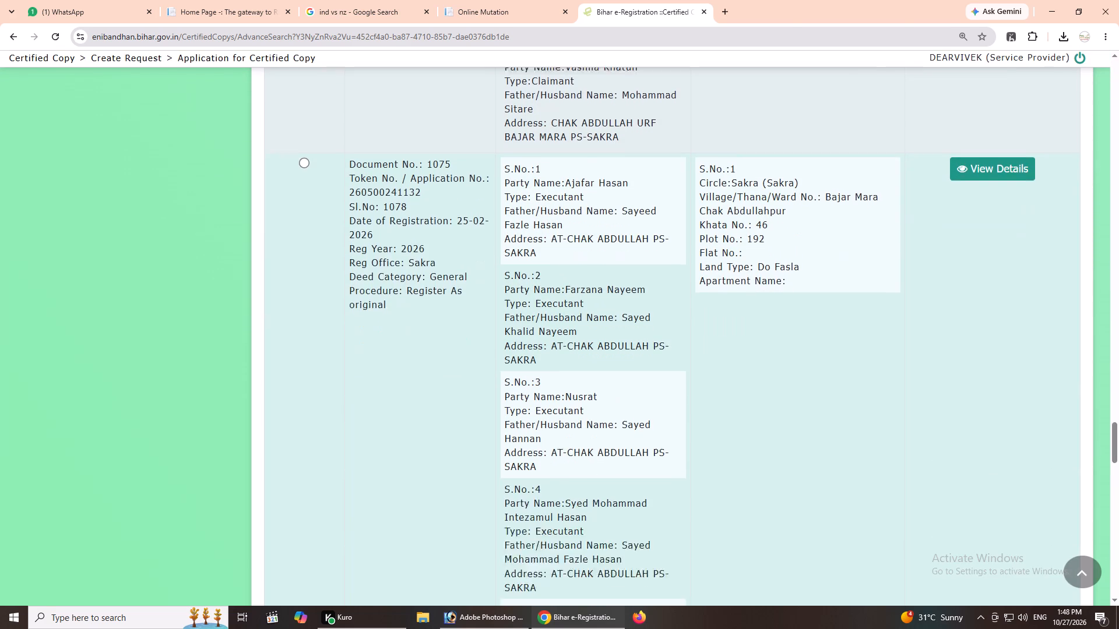
scroll(756, 339, down, 1)
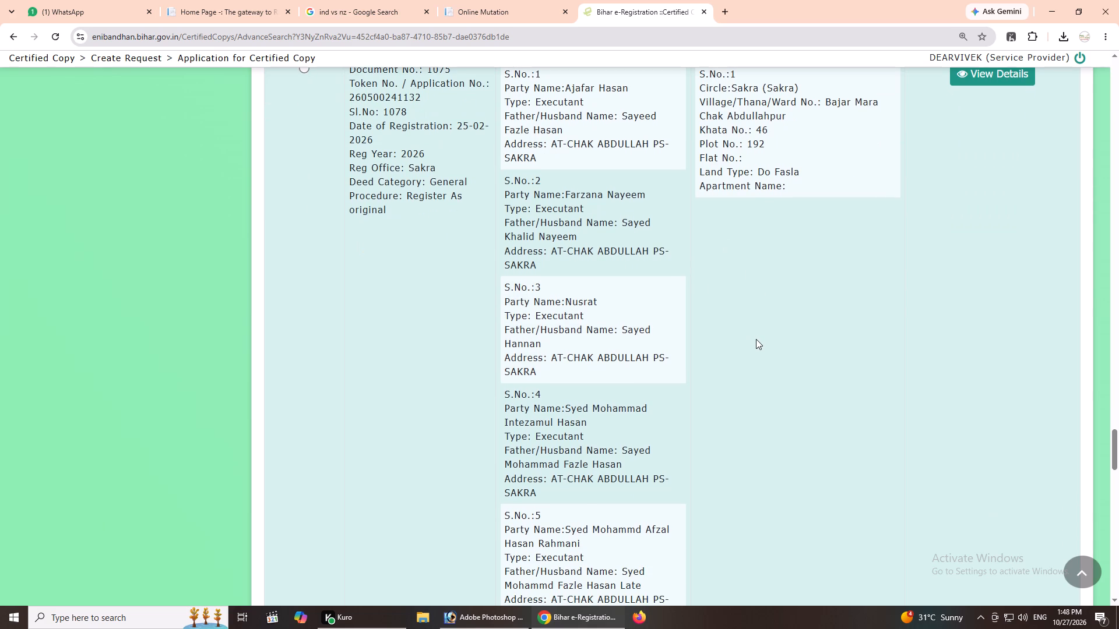
scroll(754, 338, down, 3)
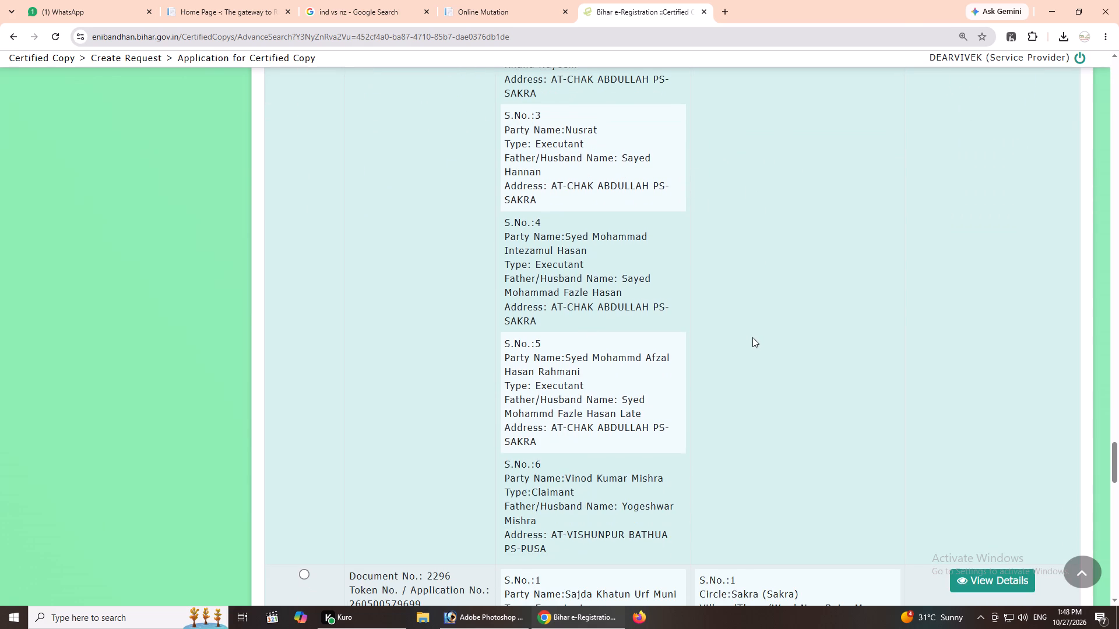
scroll(752, 337, up, 5)
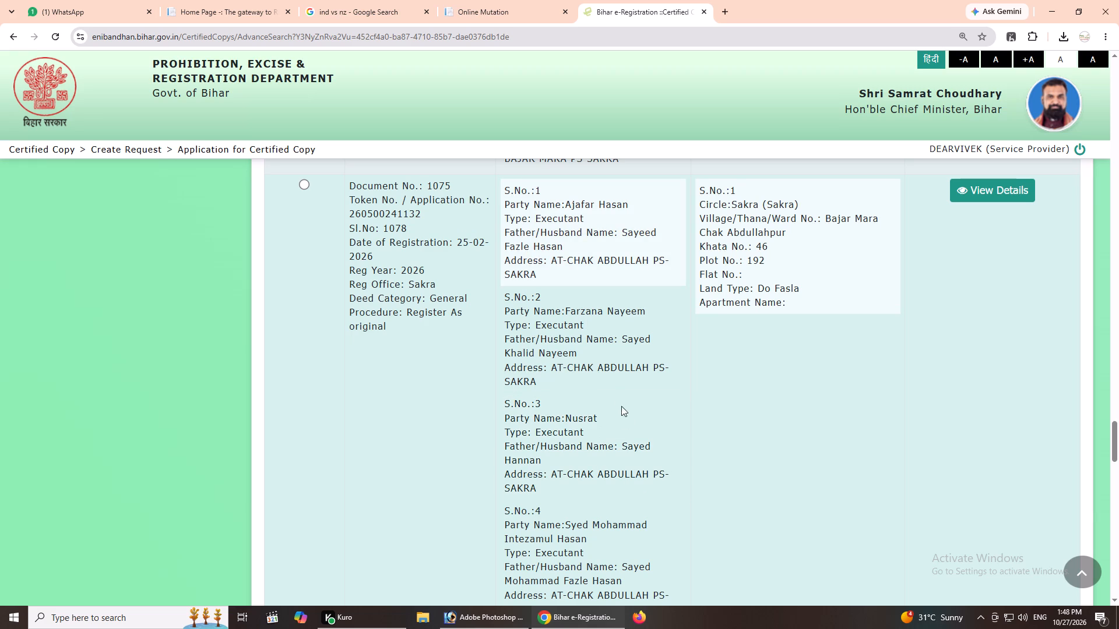
scroll(613, 420, down, 1)
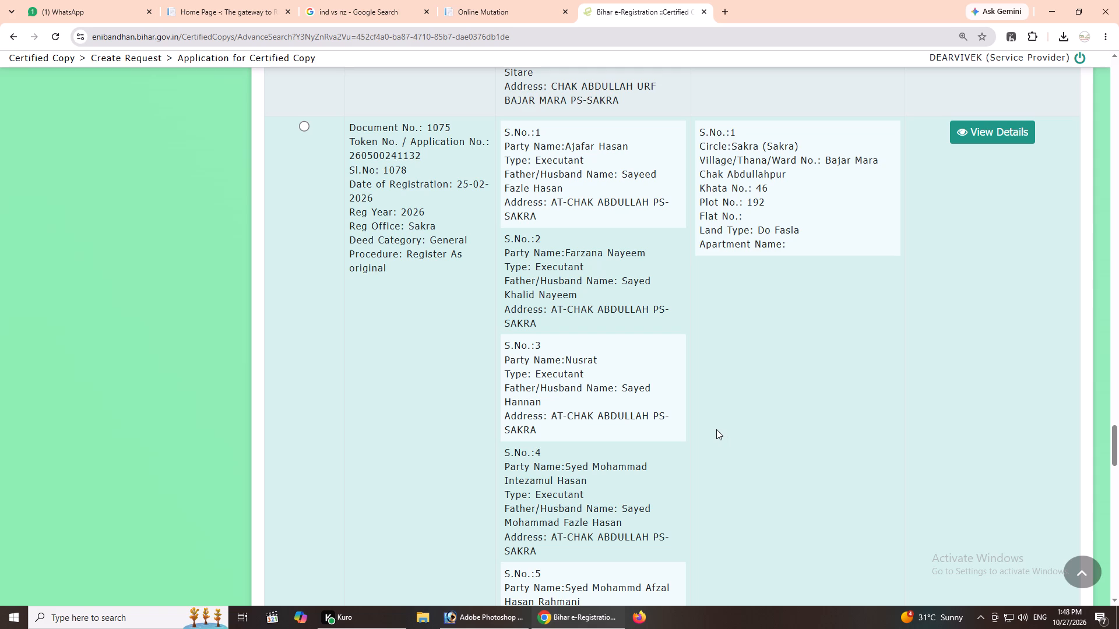
scroll(716, 429, down, 6)
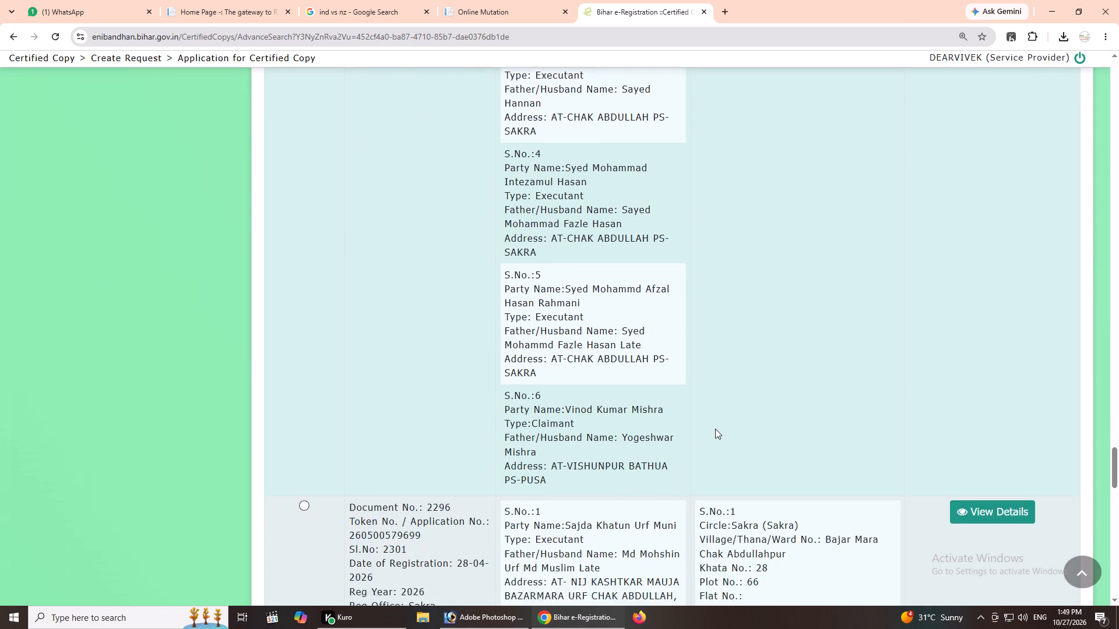
Examine the parties, registration dates, khata and plot numbers of documents 2296, 2297 and 4404.
scroll(715, 429, down, 4)
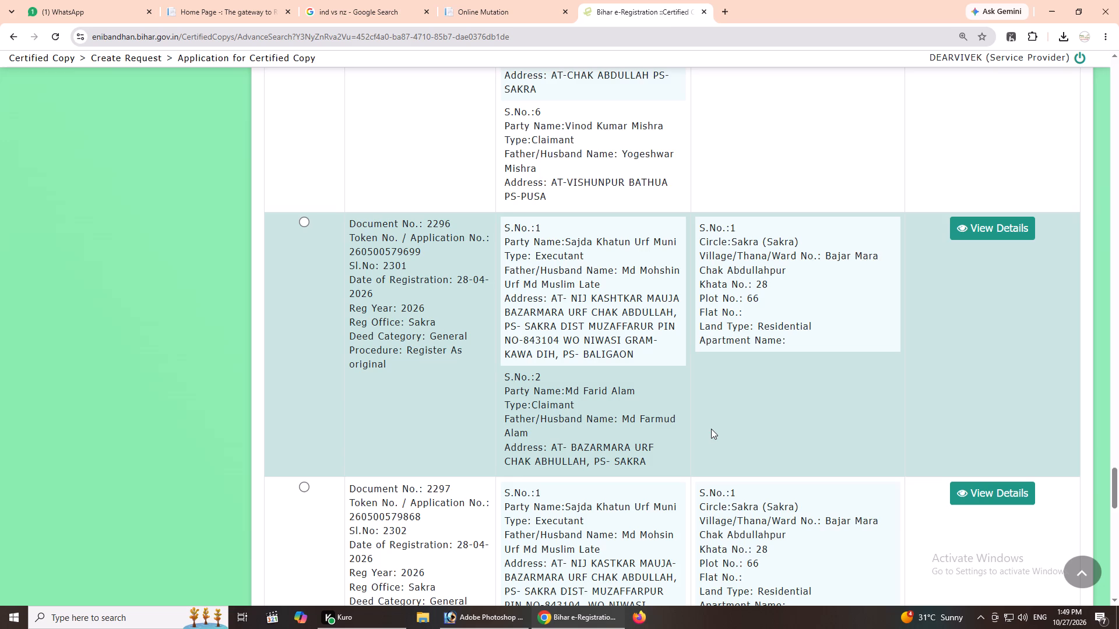
scroll(711, 429, down, 5)
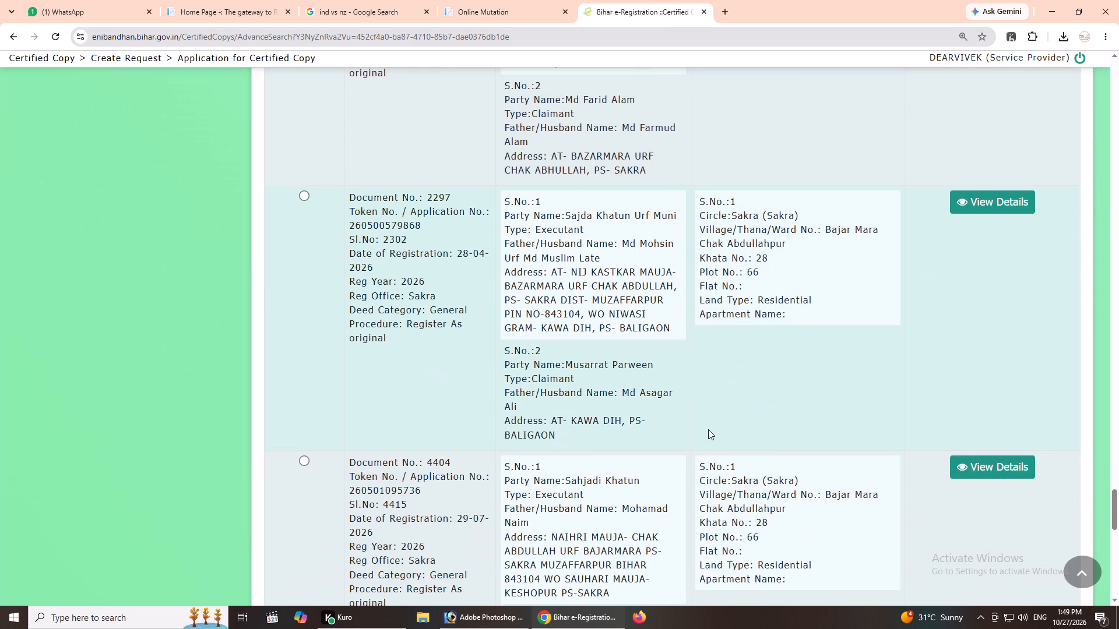
scroll(708, 429, down, 1)
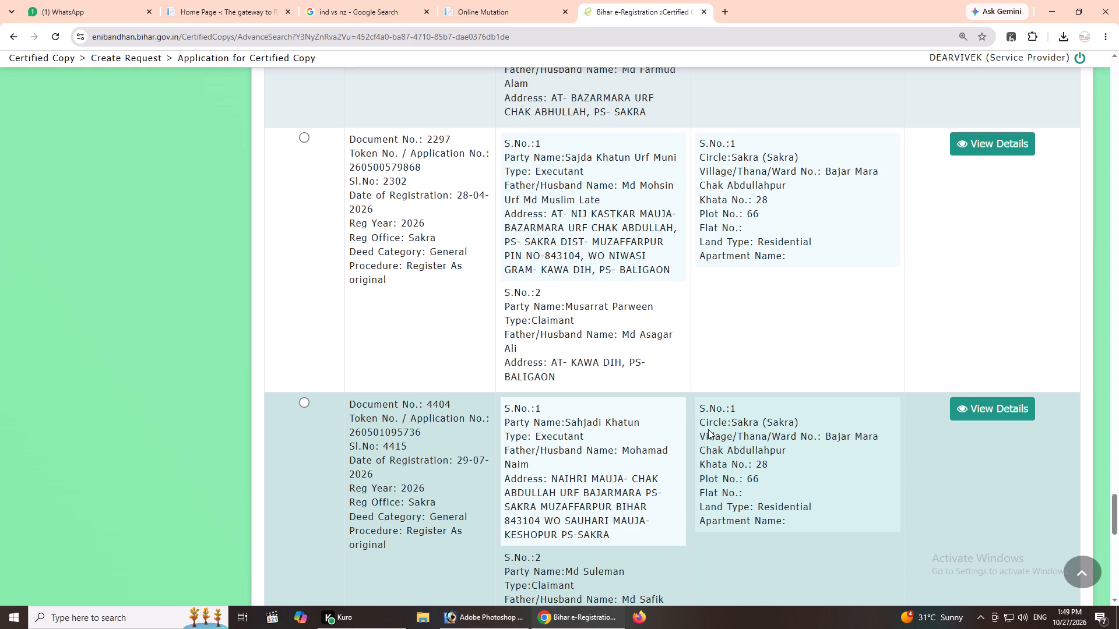
scroll(708, 429, down, 1)
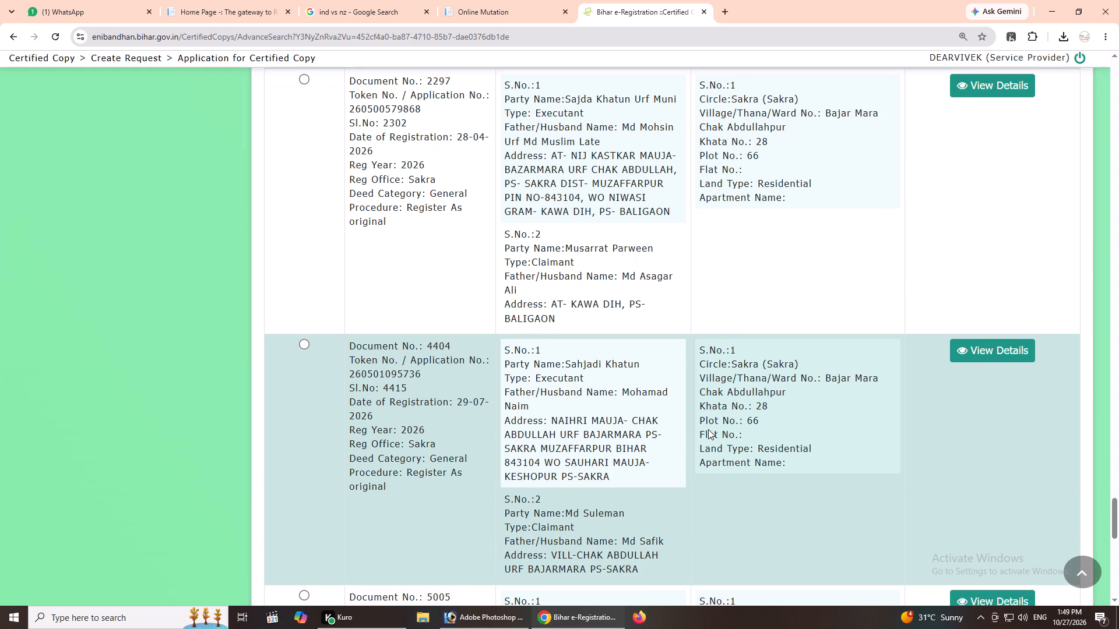
scroll(708, 429, down, 2)
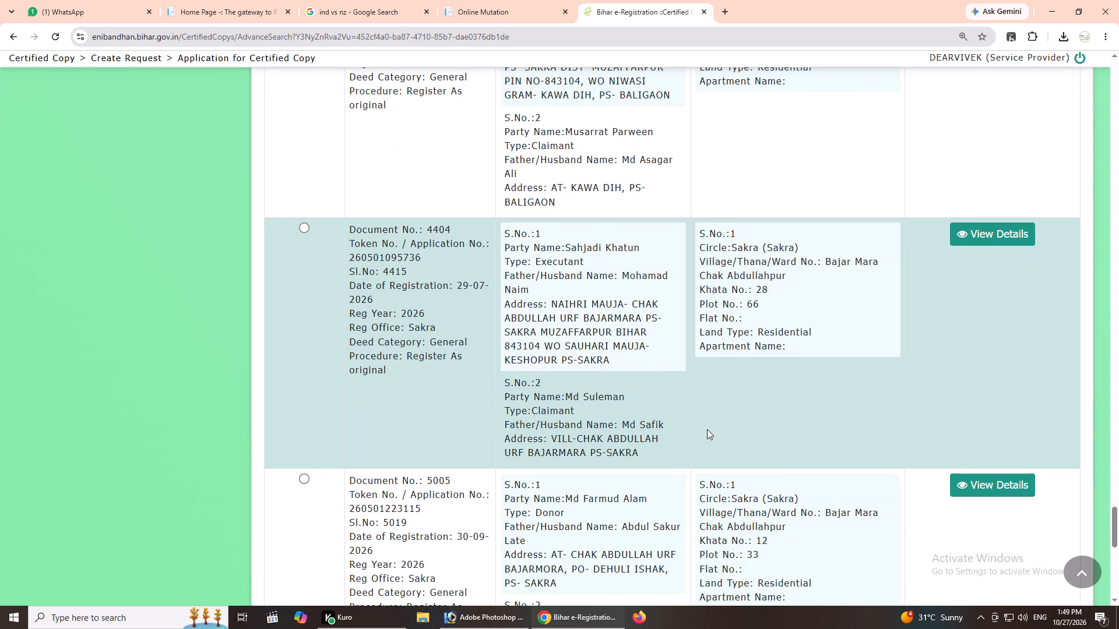
scroll(707, 429, down, 1)
scroll(708, 429, up, 1)
Check the parties and plot details of documents 5005 and 511 at the end of the results list.
scroll(708, 429, down, 7)
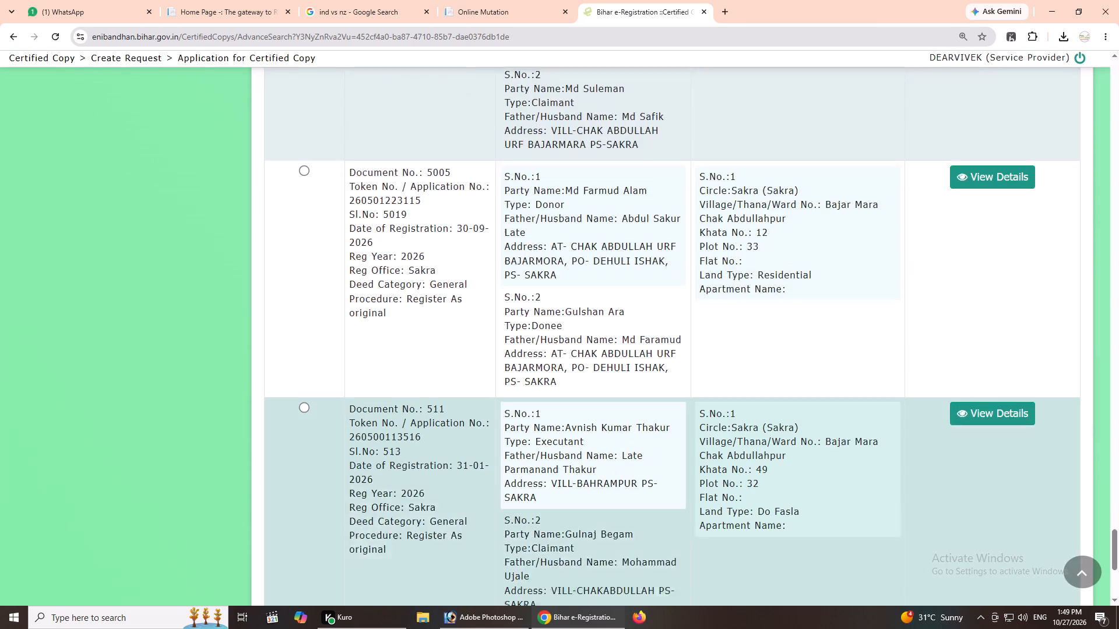
scroll(710, 430, down, 5)
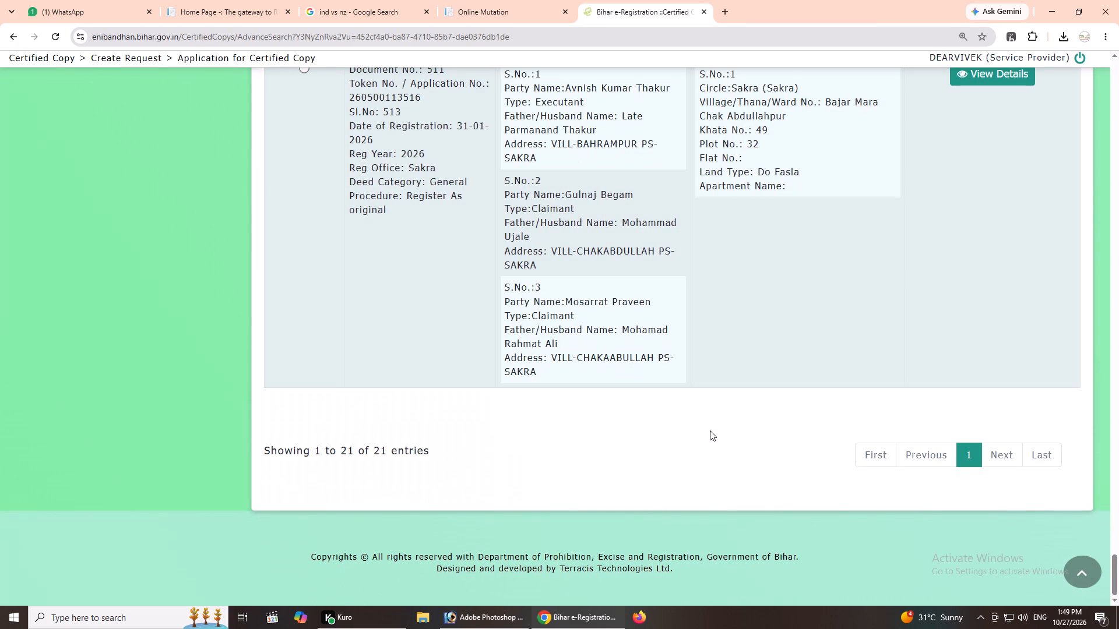
scroll(710, 430, down, 2)
scroll(710, 430, up, 2)
scroll(870, 506, down, 1)
scroll(862, 505, up, 1)
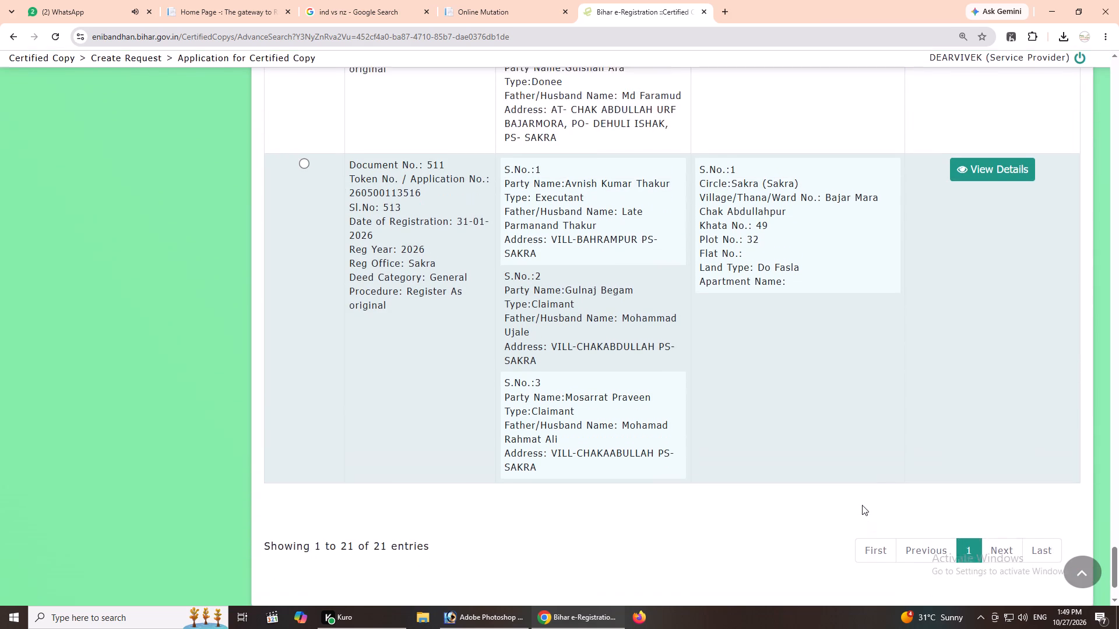
scroll(862, 505, up, 1)
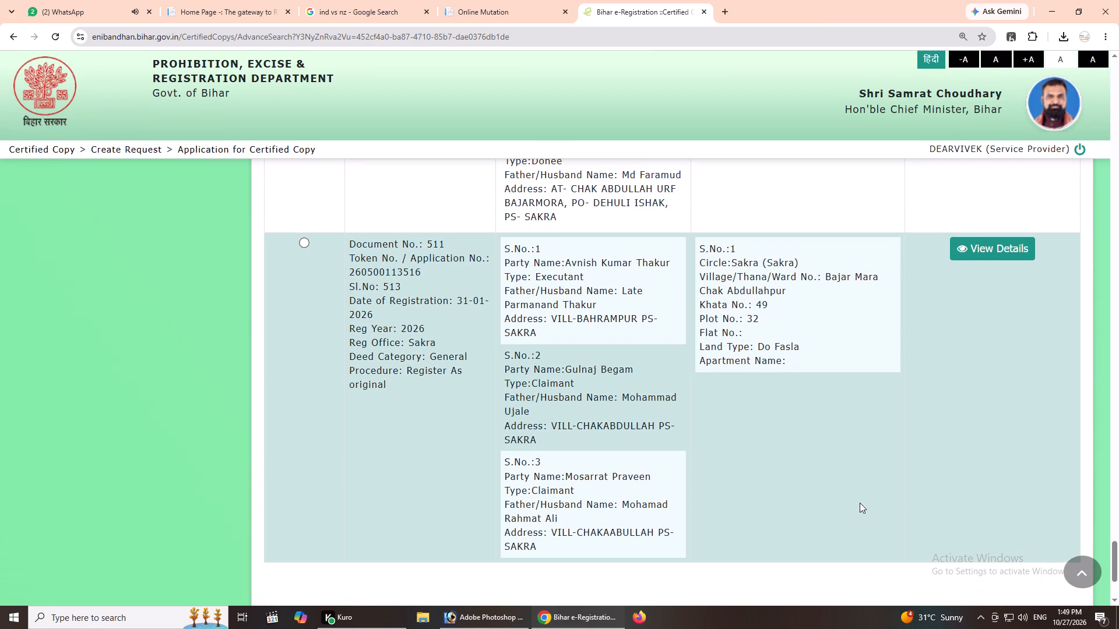
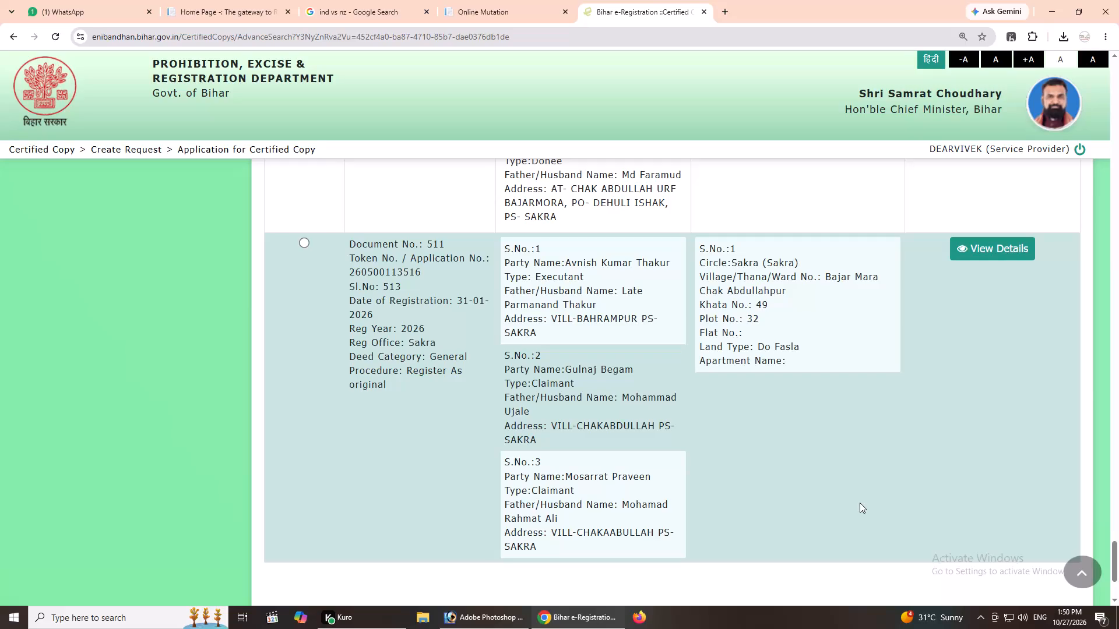
Recheck the party and plot details from document 511 at the list's end back through 5005, 2297 and 2296 to 1075.
scroll(669, 391, down, 3)
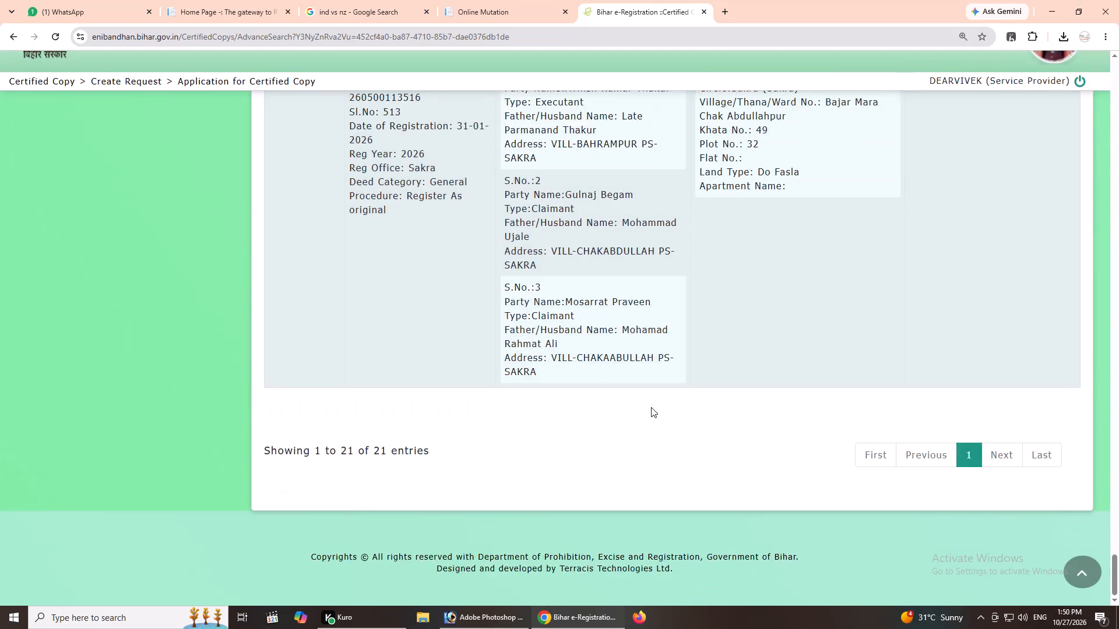
scroll(651, 407, up, 9)
scroll(532, 455, down, 2)
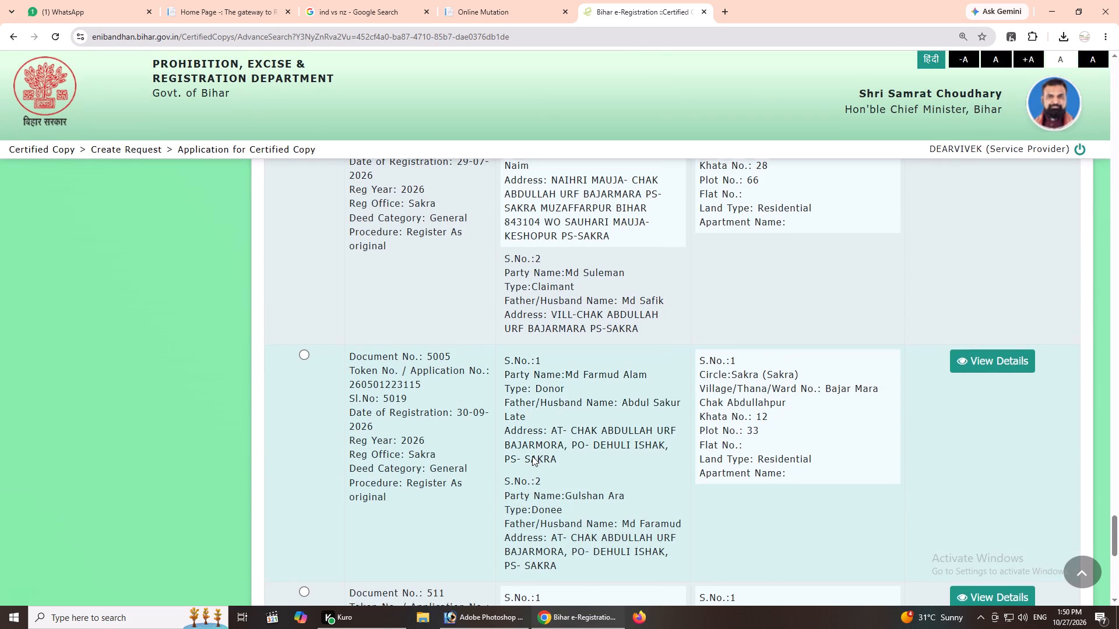
scroll(532, 456, down, 2)
scroll(484, 428, up, 9)
scroll(484, 428, down, 1)
scroll(484, 428, up, 6)
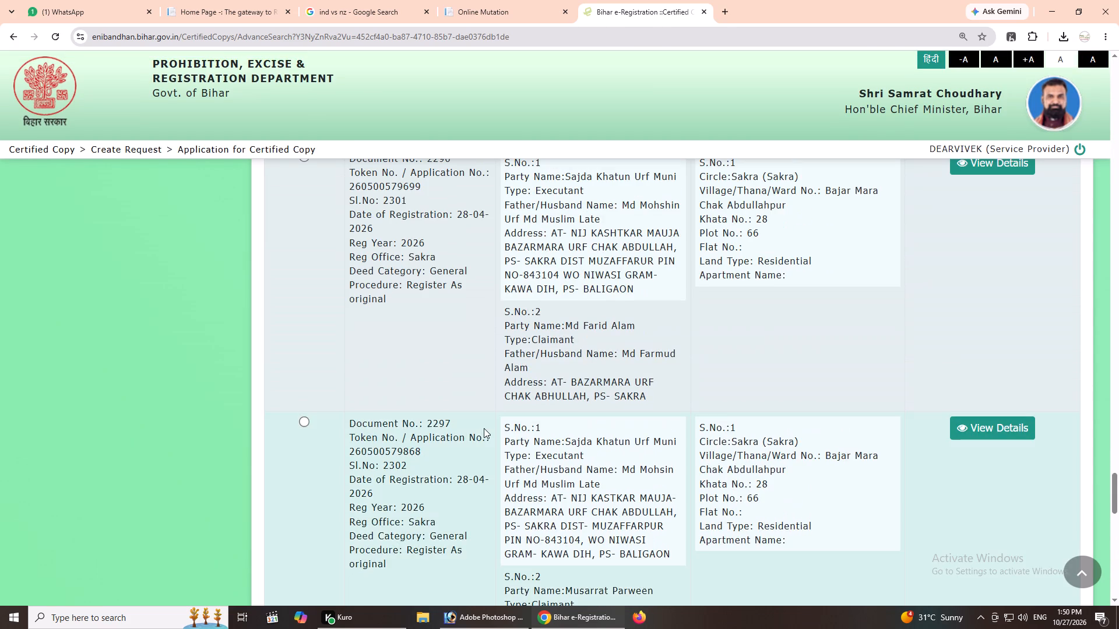
scroll(486, 432, down, 1)
scroll(456, 444, up, 13)
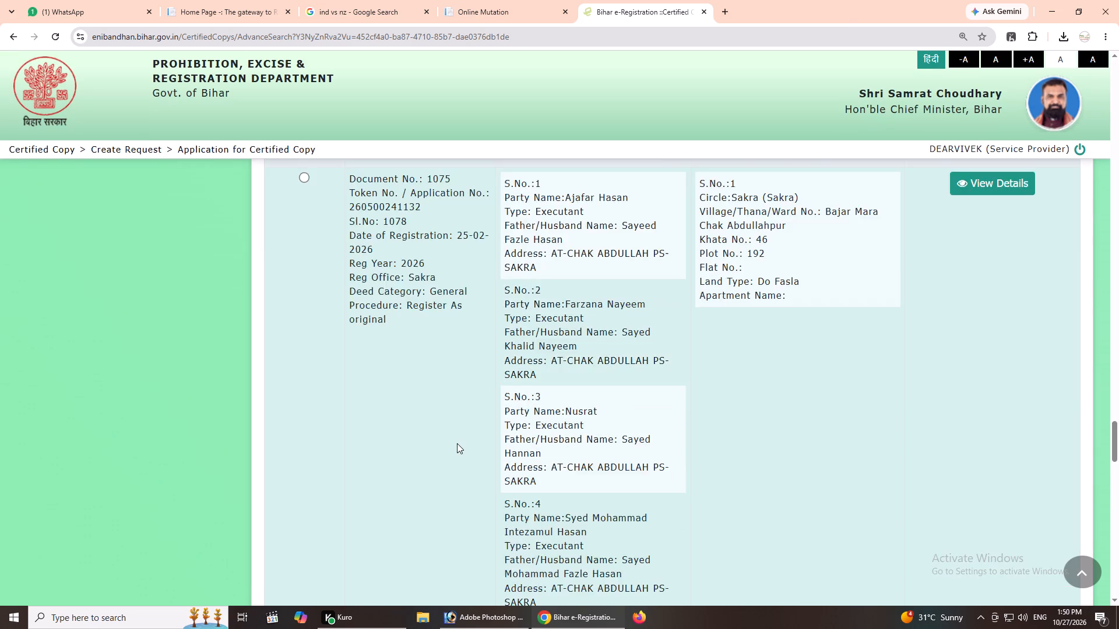
Compare the parties, registration dates, khata and plot numbers of documents 985, 5267 and 194 again.
scroll(457, 443, up, 5)
scroll(457, 443, down, 1)
scroll(457, 443, up, 13)
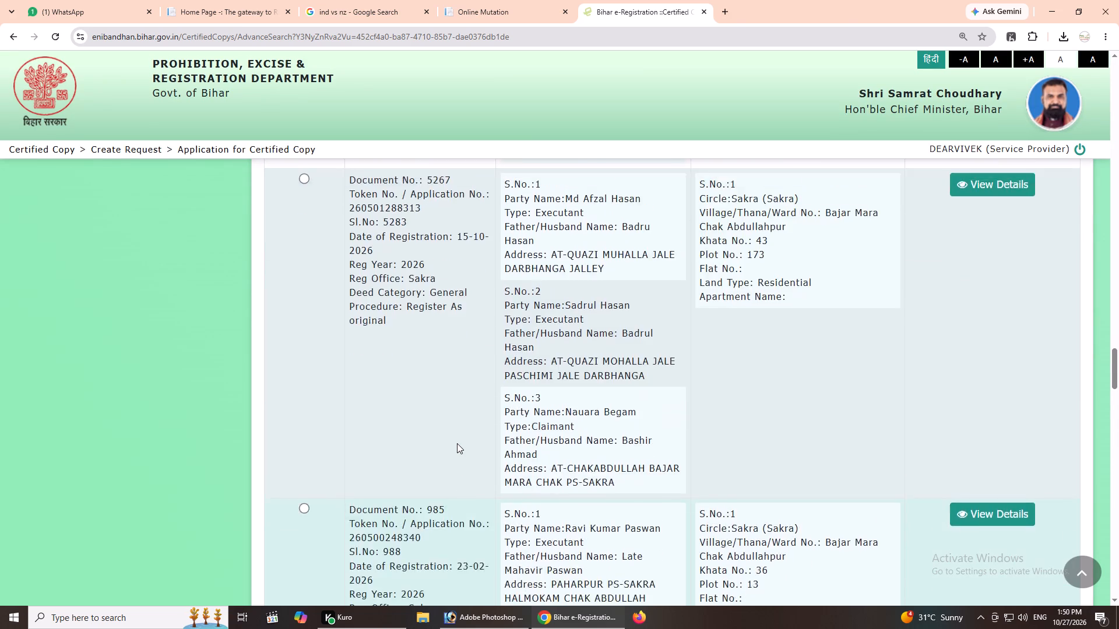
scroll(457, 443, up, 7)
scroll(457, 443, down, 2)
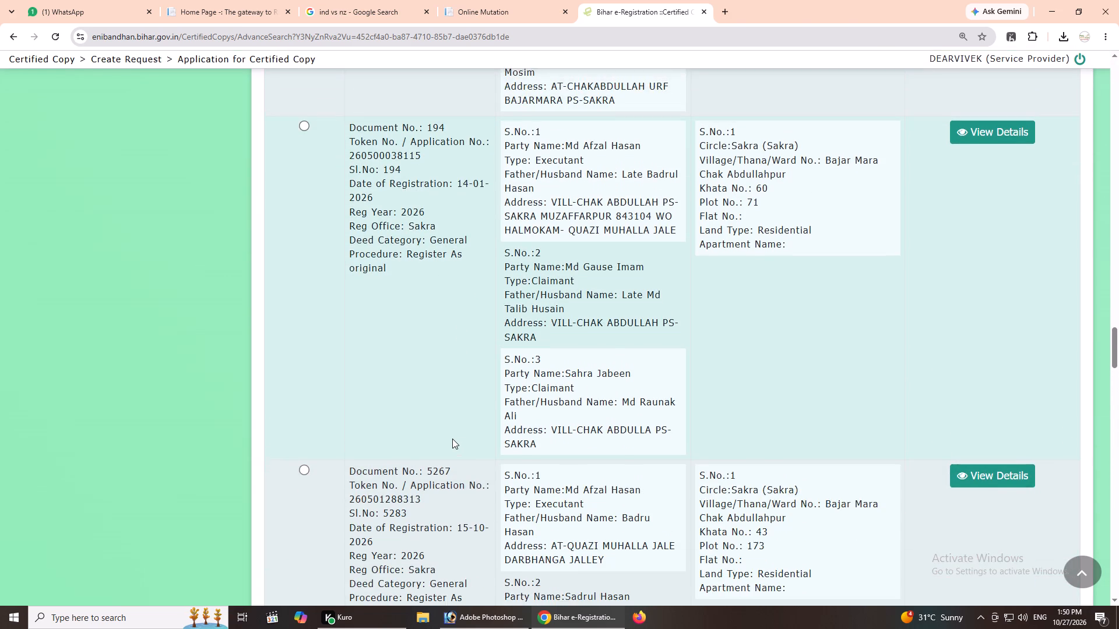
scroll(452, 439, down, 2)
scroll(534, 418, down, 1)
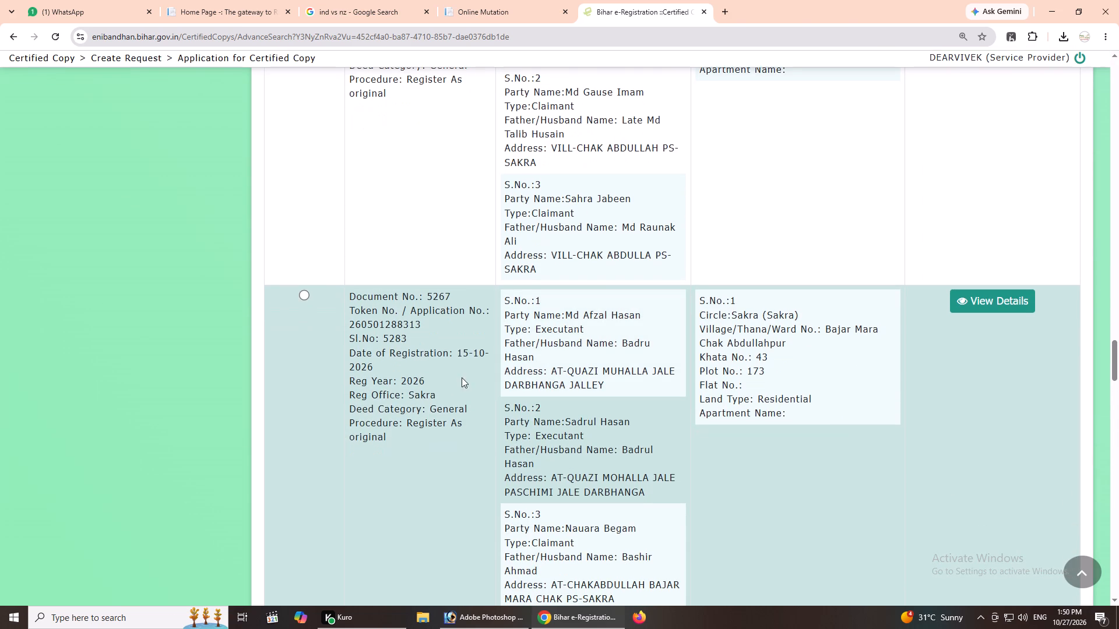
scroll(532, 404, up, 8)
scroll(532, 404, down, 1)
Review the parties and plot details of the earlier results, from document 5188 back through 3320 to 3744 and 3743.
scroll(532, 404, up, 9)
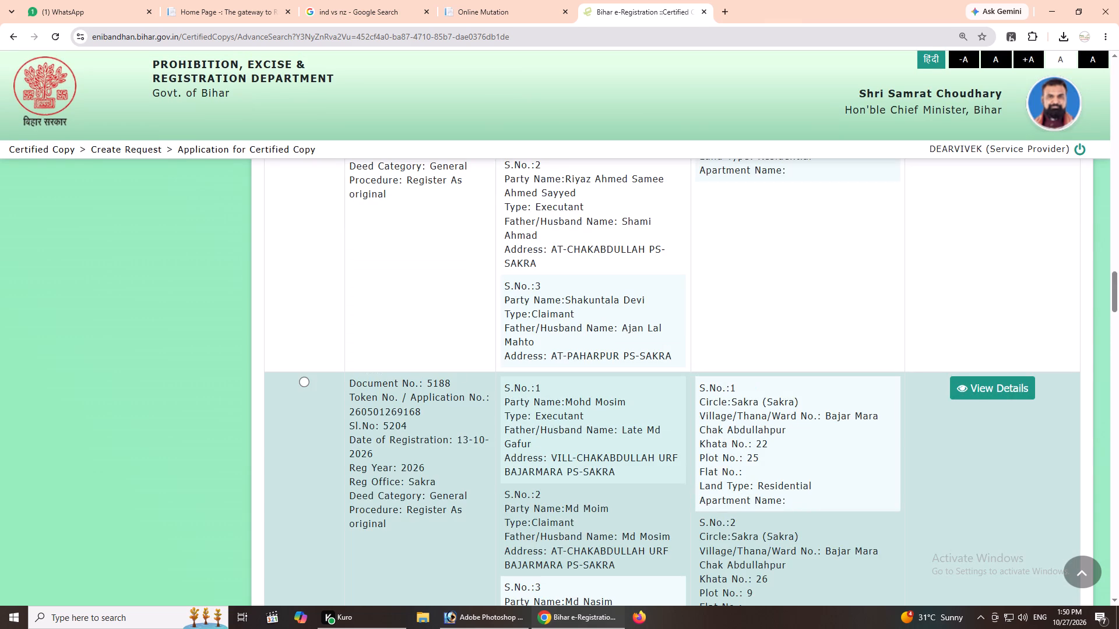
scroll(526, 398, up, 14)
scroll(526, 398, down, 1)
scroll(526, 398, up, 4)
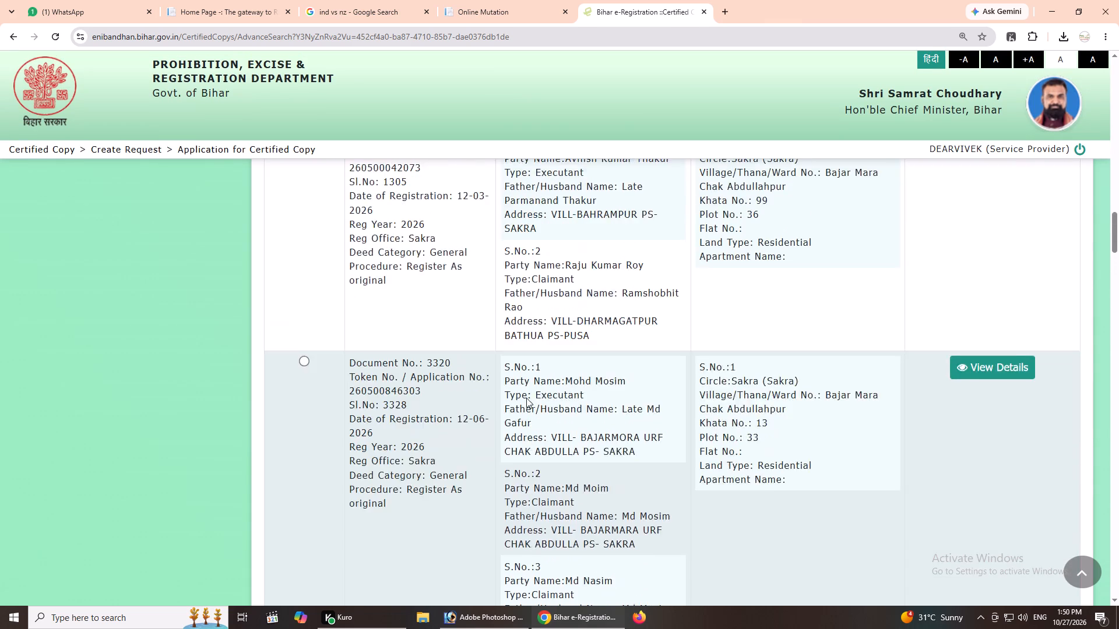
scroll(526, 398, up, 19)
scroll(551, 370, down, 1)
scroll(551, 370, up, 8)
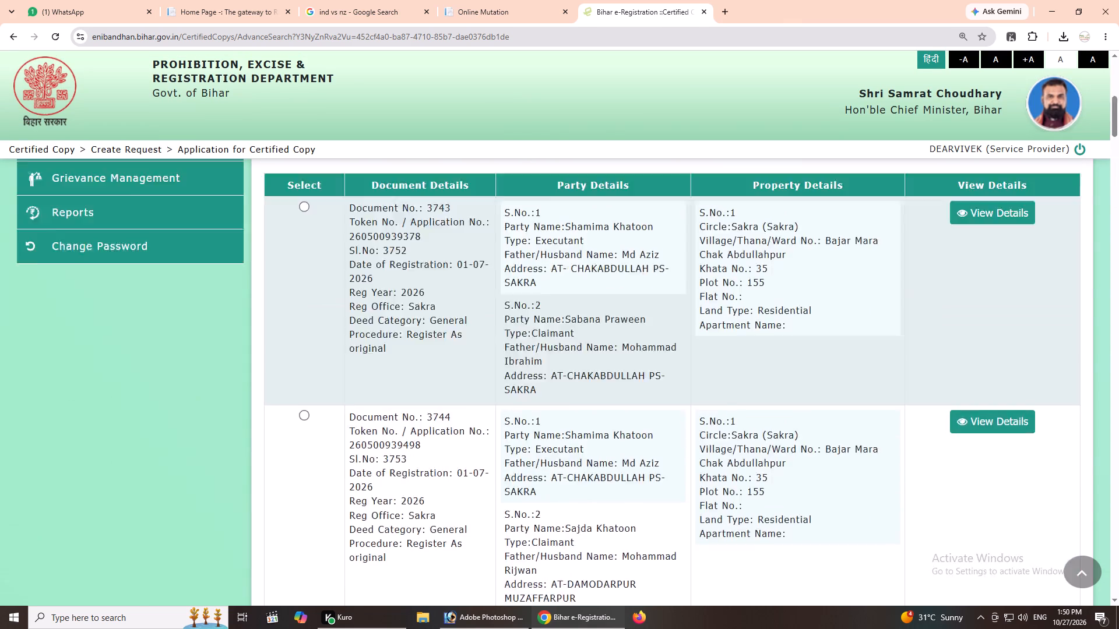
Search the Bajar Mara Chak Abdullahpur 2026 property records again, restricted to plot number 108.
scroll(548, 367, up, 9)
click(837, 450)
text(10)
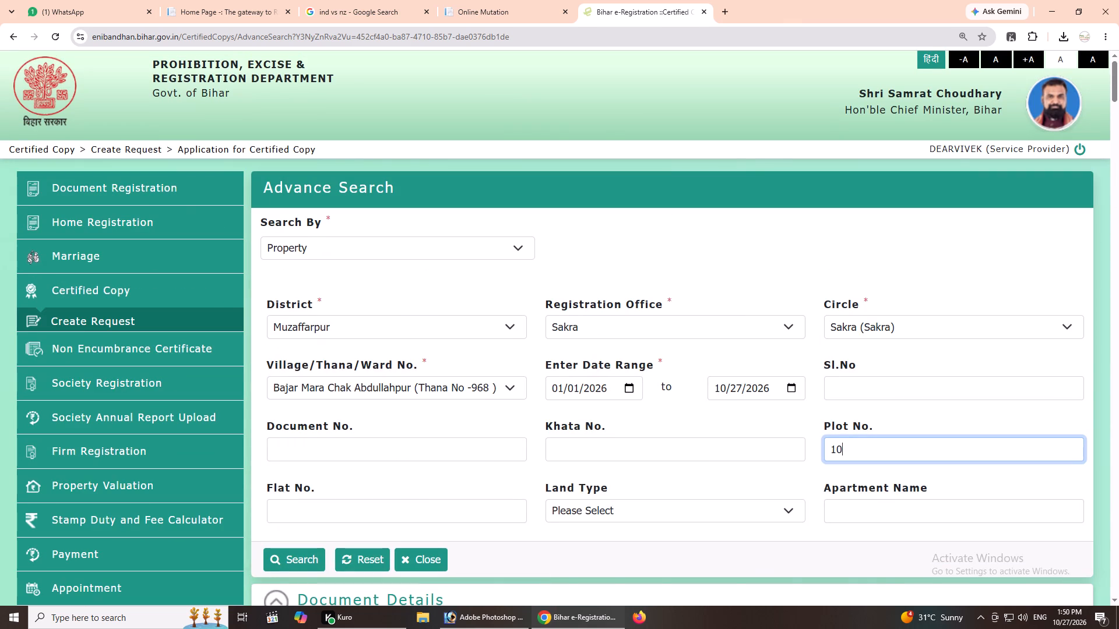
key(8)
click(295, 562)
Open the full deed details of document 2040 and examine its parties, land area, value and plot boundaries.
scroll(865, 284, down, 3)
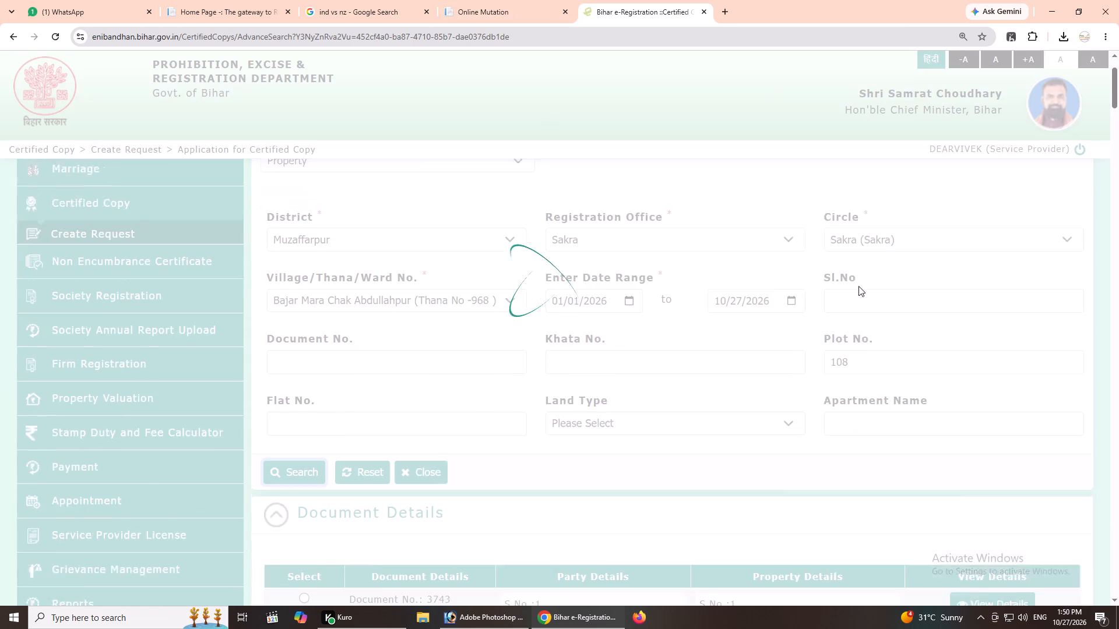
scroll(856, 294, down, 5)
scroll(624, 312, down, 5)
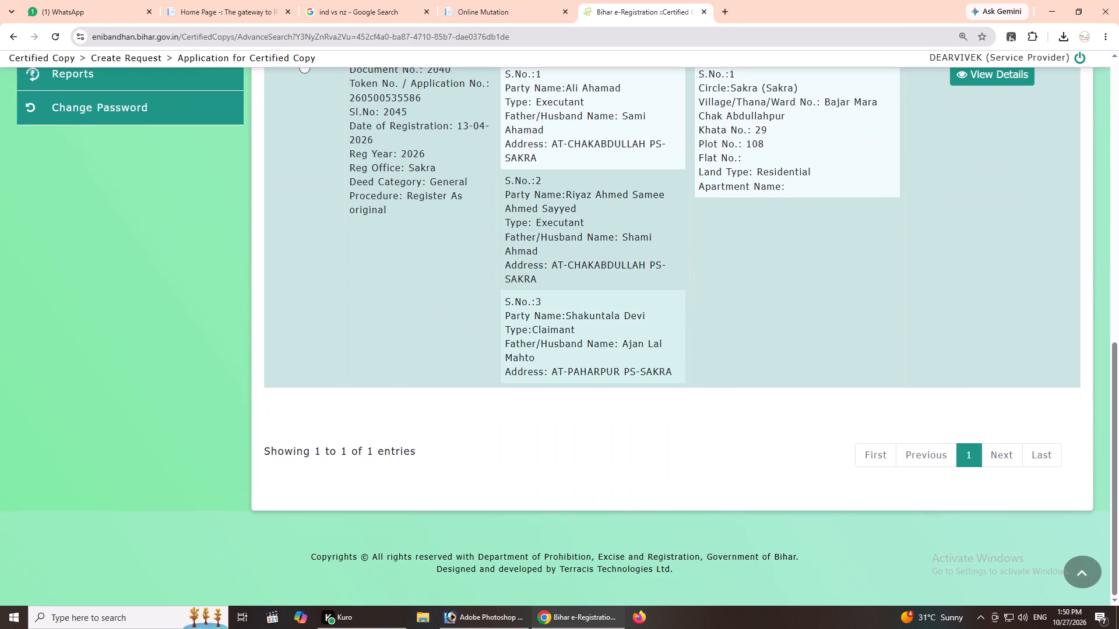
scroll(620, 318, up, 3)
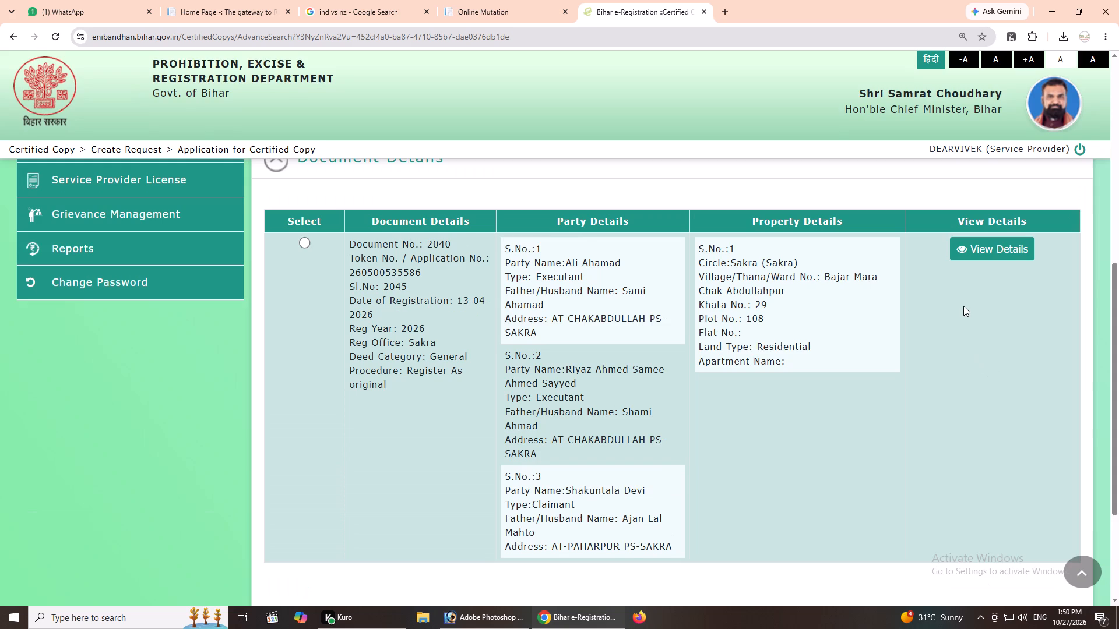
scroll(944, 311, down, 1)
click(964, 186)
scroll(634, 350, down, 4)
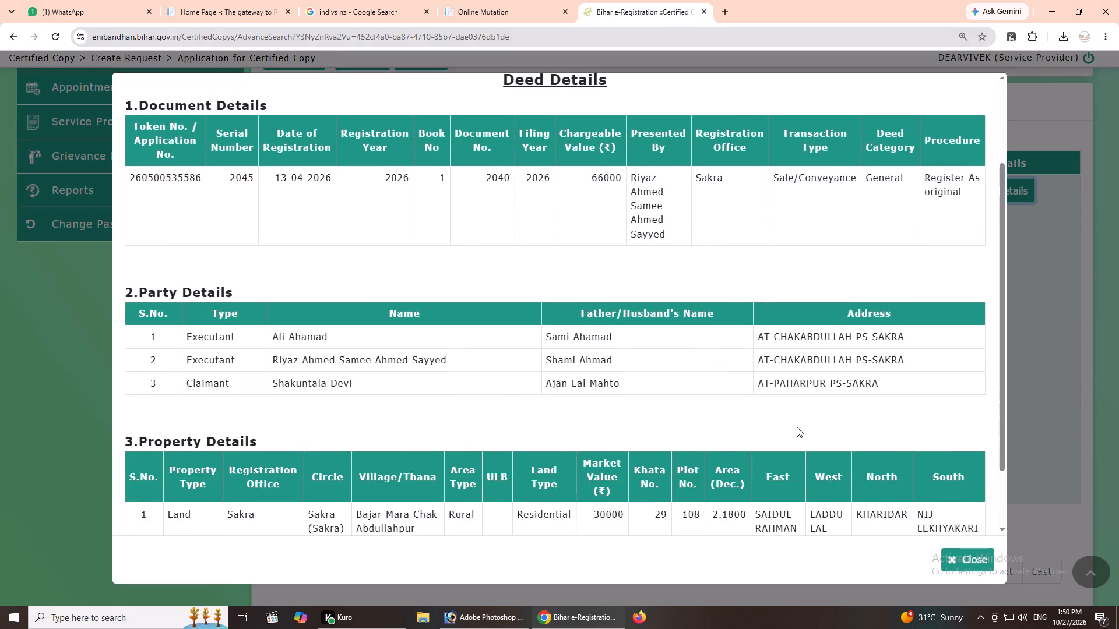
scroll(797, 427, down, 1)
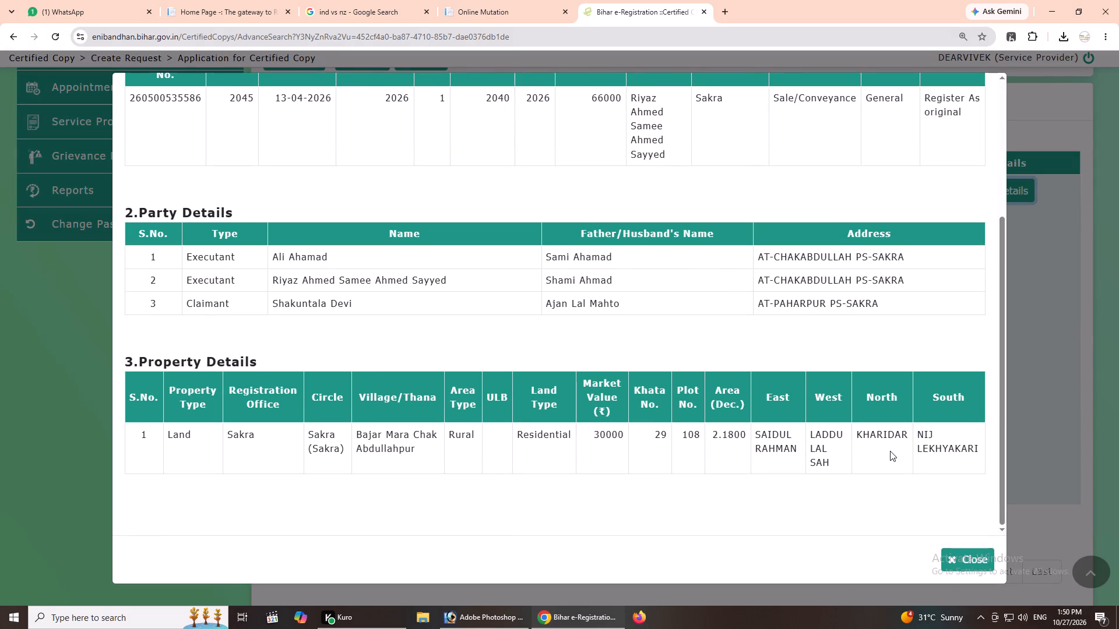
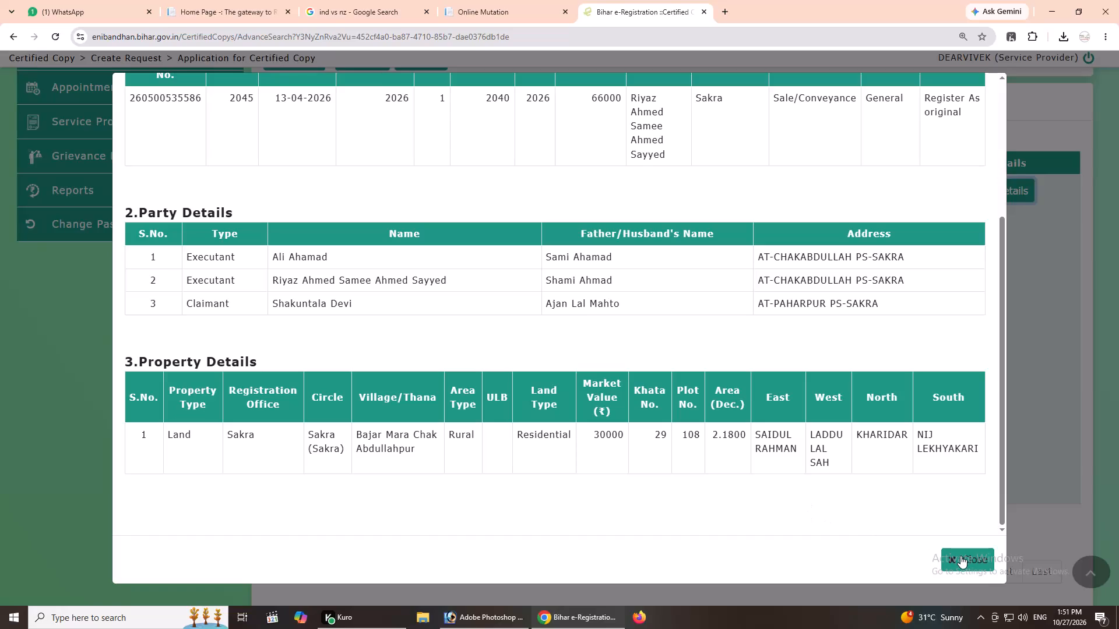
Close document 2040's details and search the Bajar Mara Chak Abdullahpur 2026 records for plot number 107.
click(960, 556)
scroll(885, 500, up, 5)
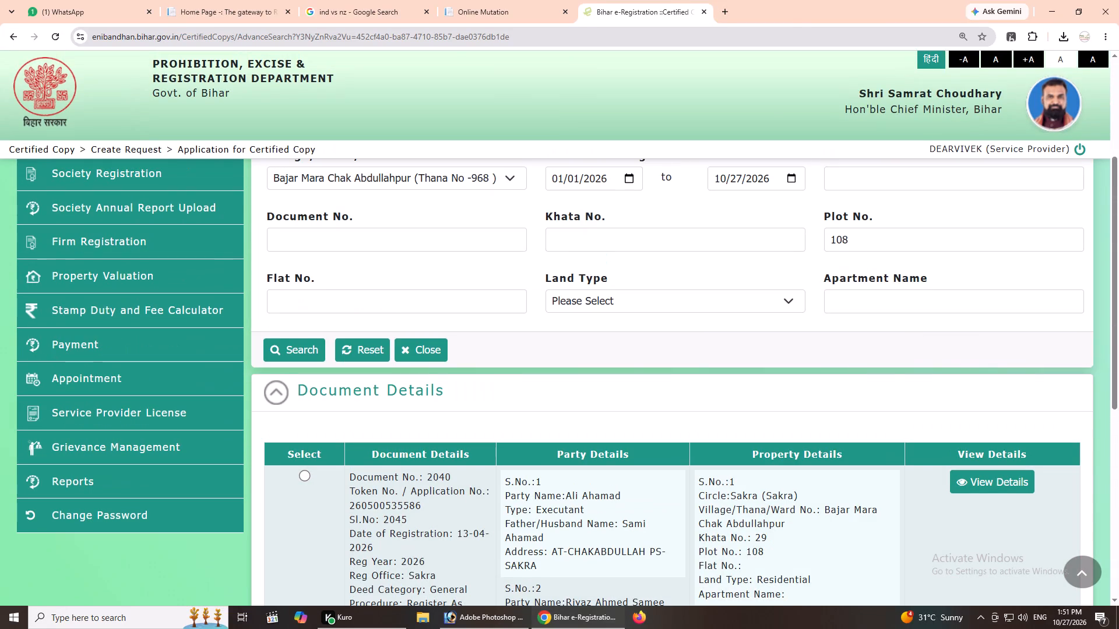
click(867, 243)
key(BackSpace)
key(7)
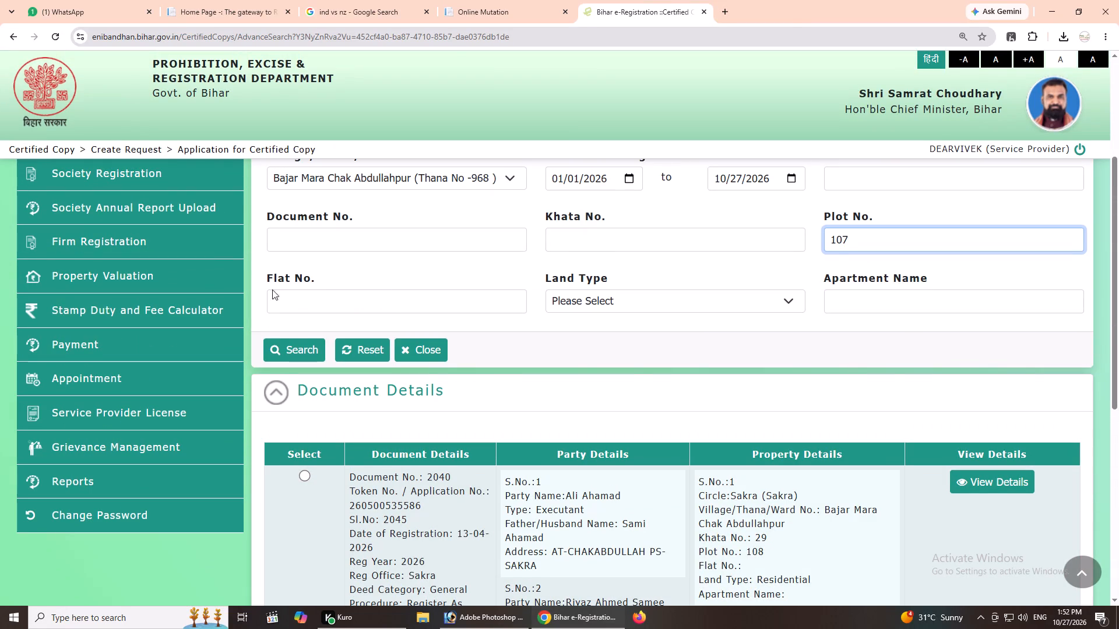
click(265, 349)
click(657, 114)
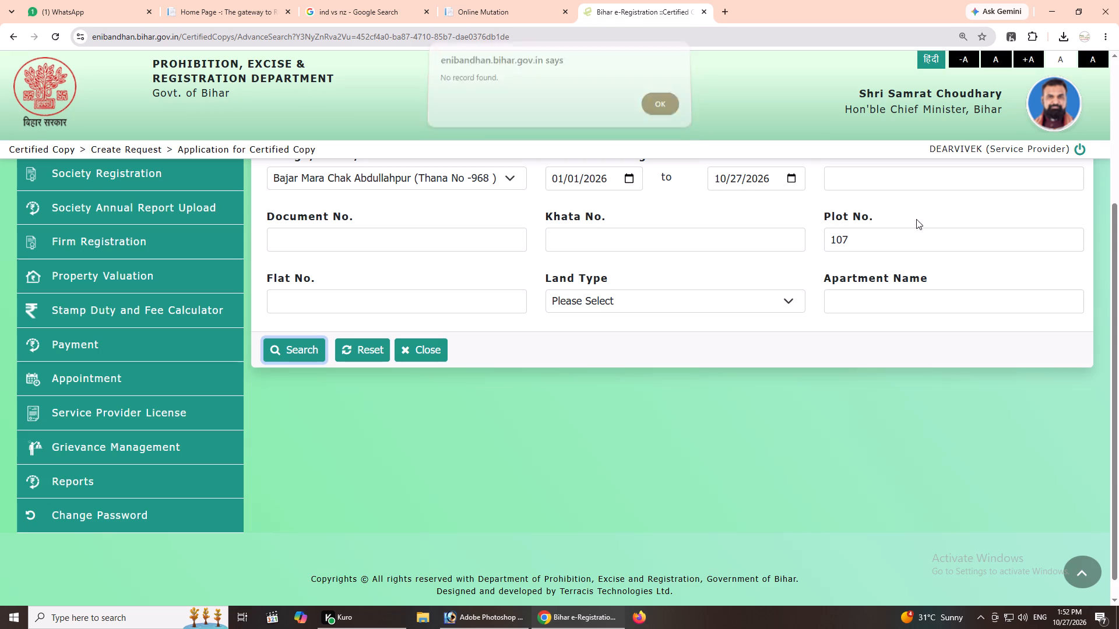
Search the same village's 2026 property records for plot number 109.
click(912, 239)
key(BackSpace)
key(9)
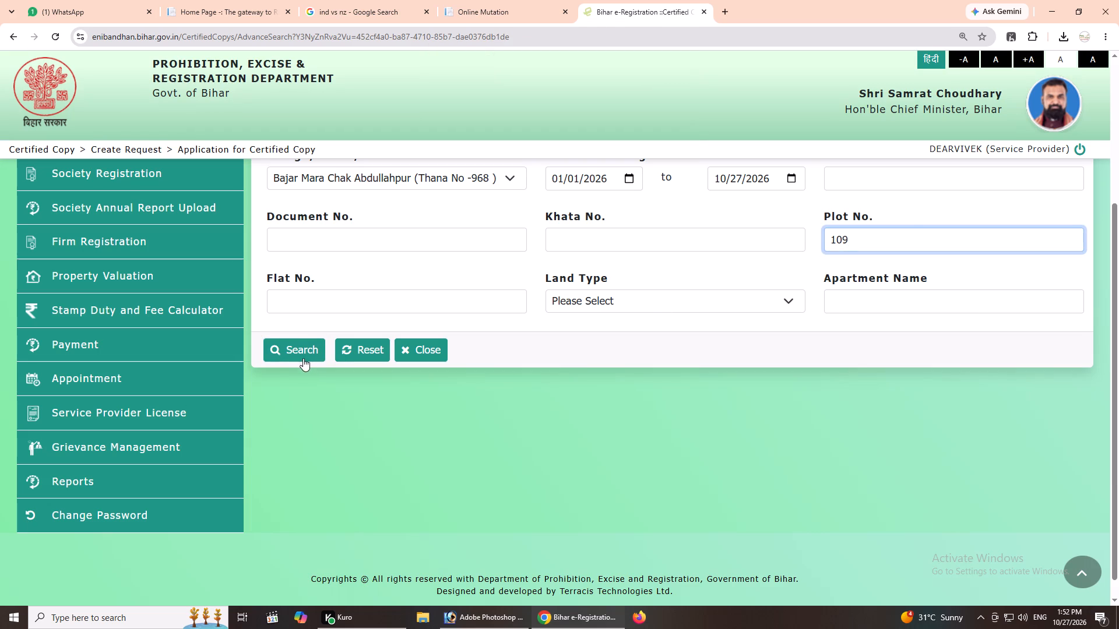
click(302, 358)
click(645, 111)
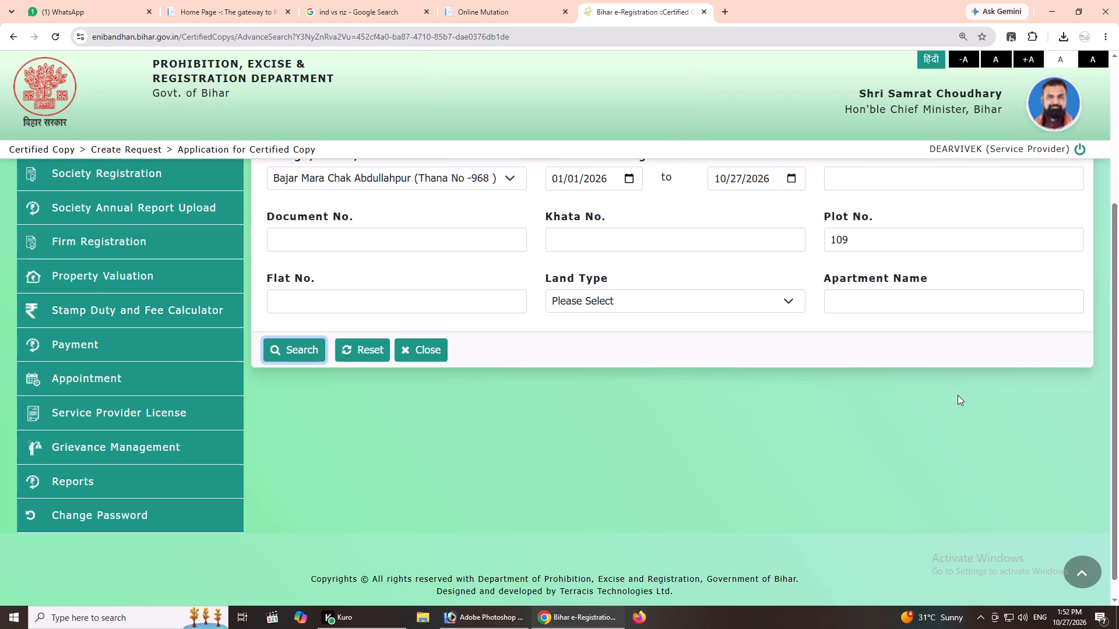
Search the same village's 2026 property records for plot number 106.
click(885, 244)
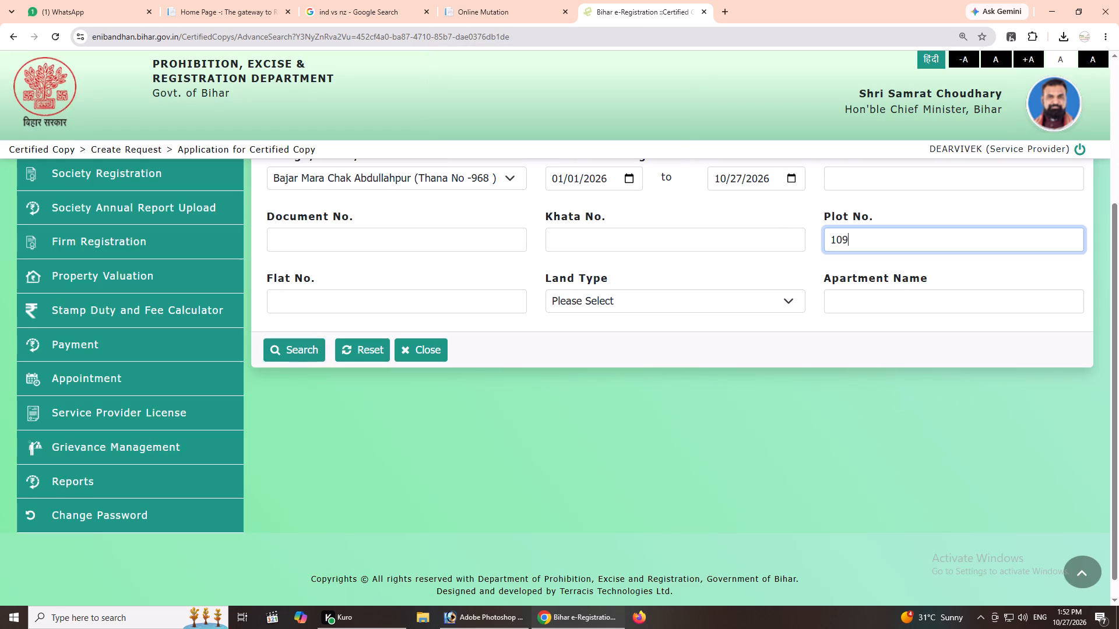
key(BackSpace)
key(6)
click(287, 345)
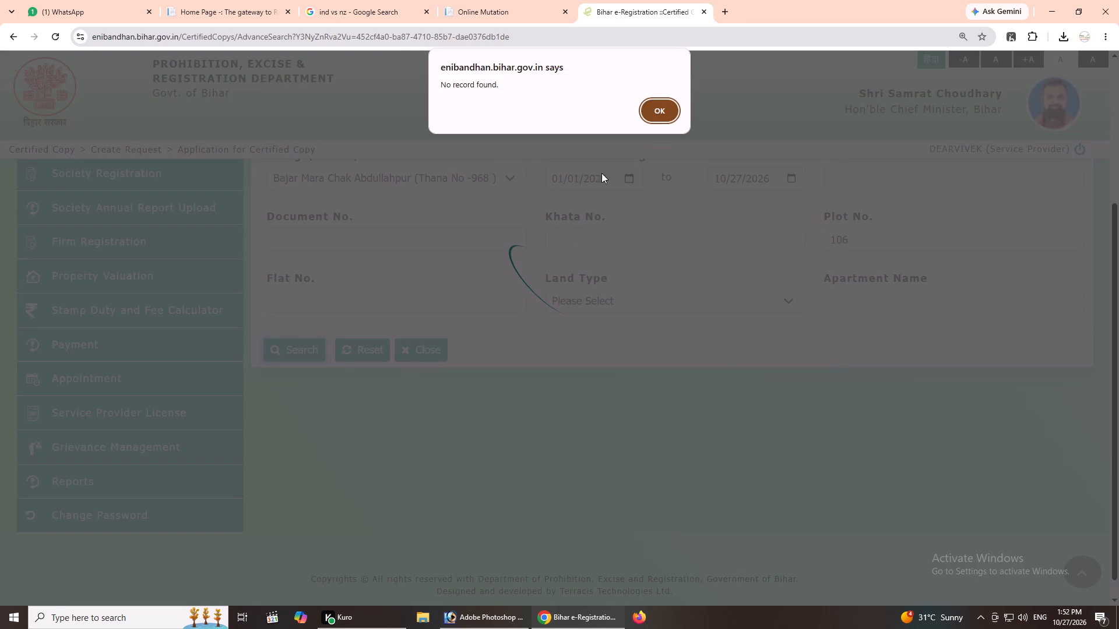
click(663, 109)
Clear the plot number filter and search the village's 2026 records by khata number 108 instead.
click(898, 245)
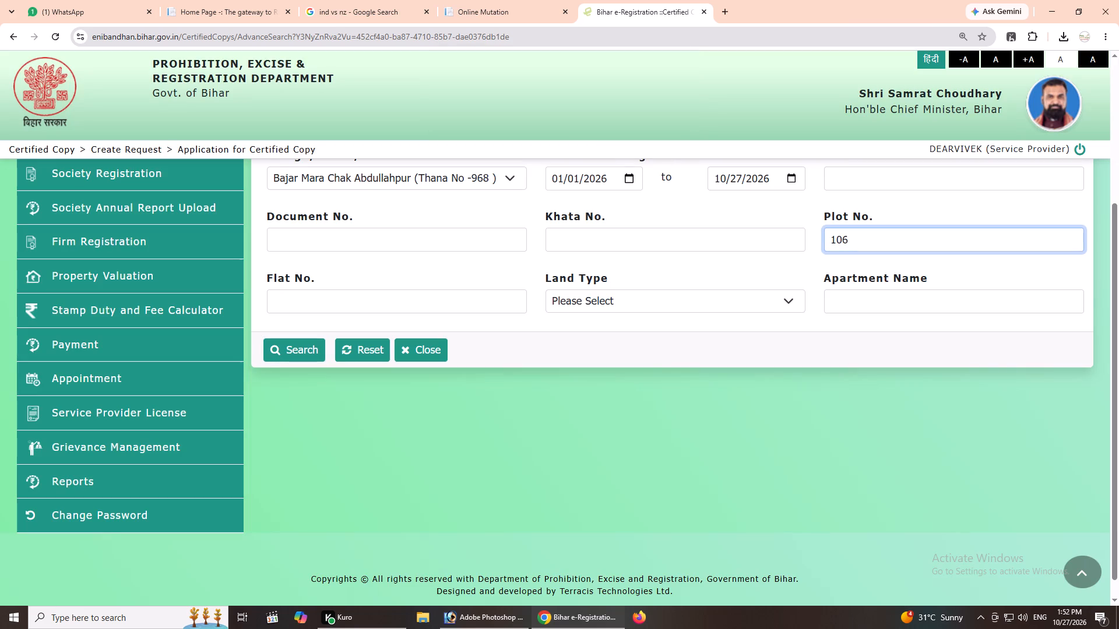
key(BackSpace)
key(BackSpace)
key(BackSpace)
key(BackSpace)
click(722, 238)
text(10)
key(8)
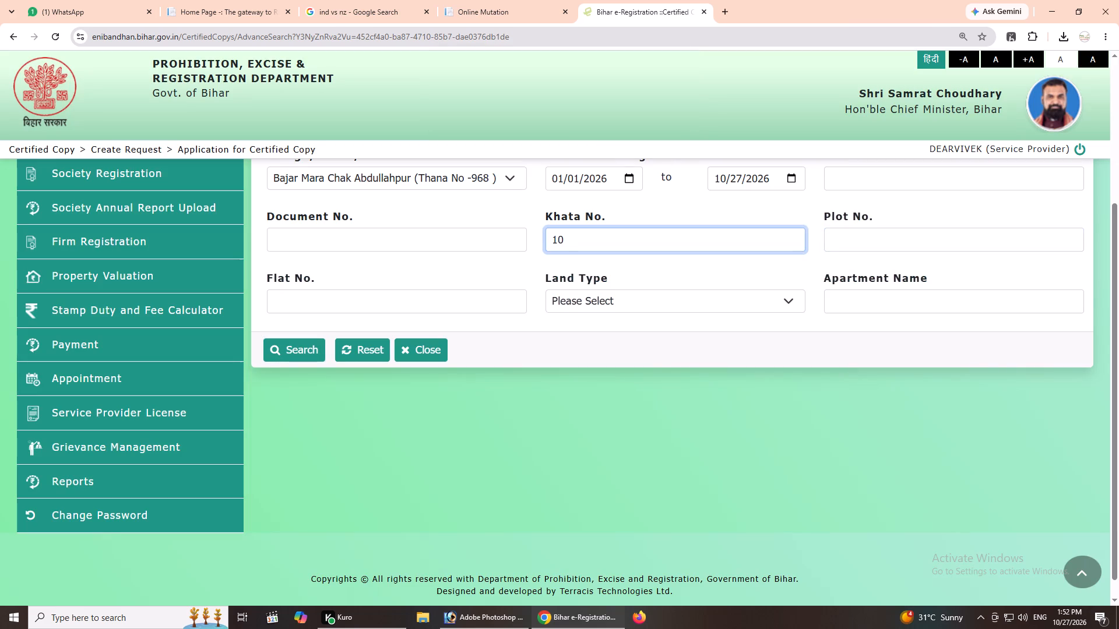
click(307, 346)
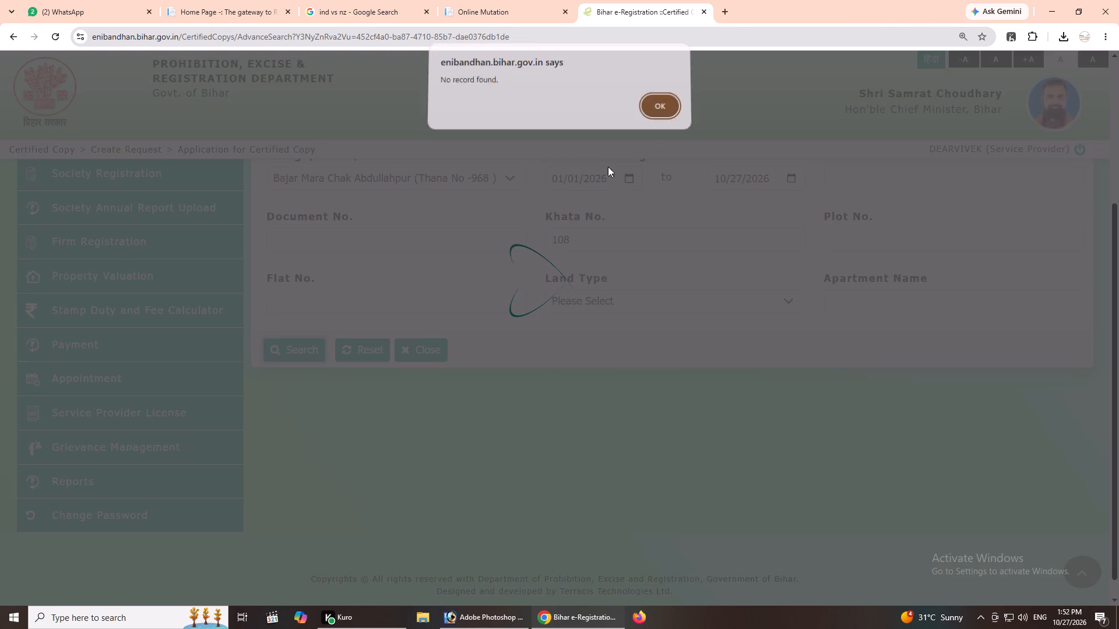
click(653, 109)
Search the village's 2026 records by khata number 29 and review the parties and plot details of the results.
drag(613, 232, 506, 258)
key(BackSpace)
key(6)
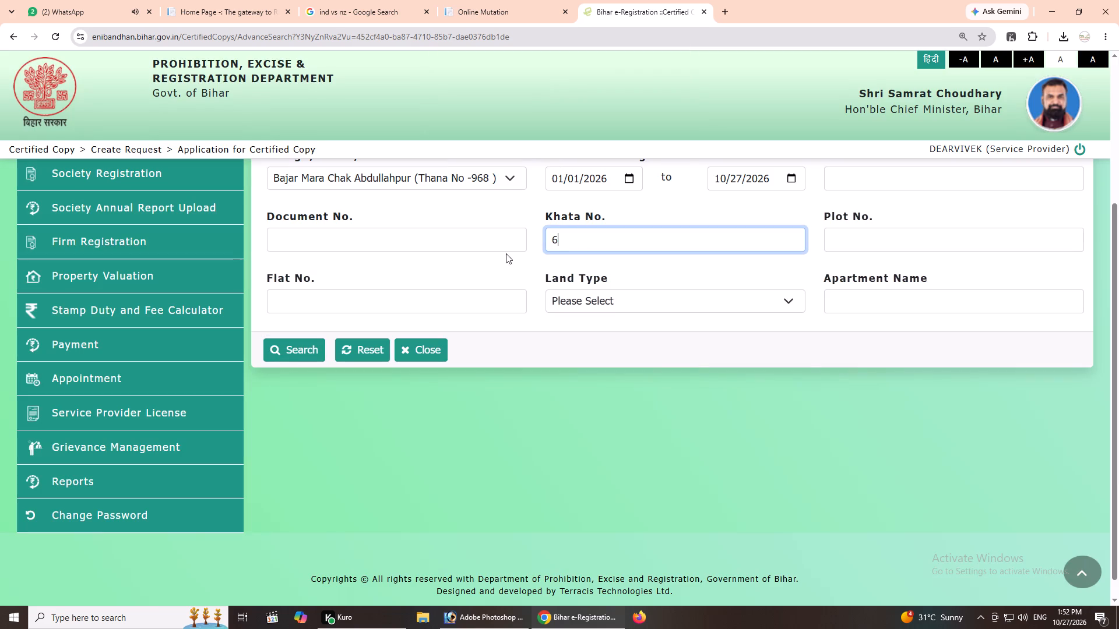
key(BackSpace)
text(29)
click(275, 352)
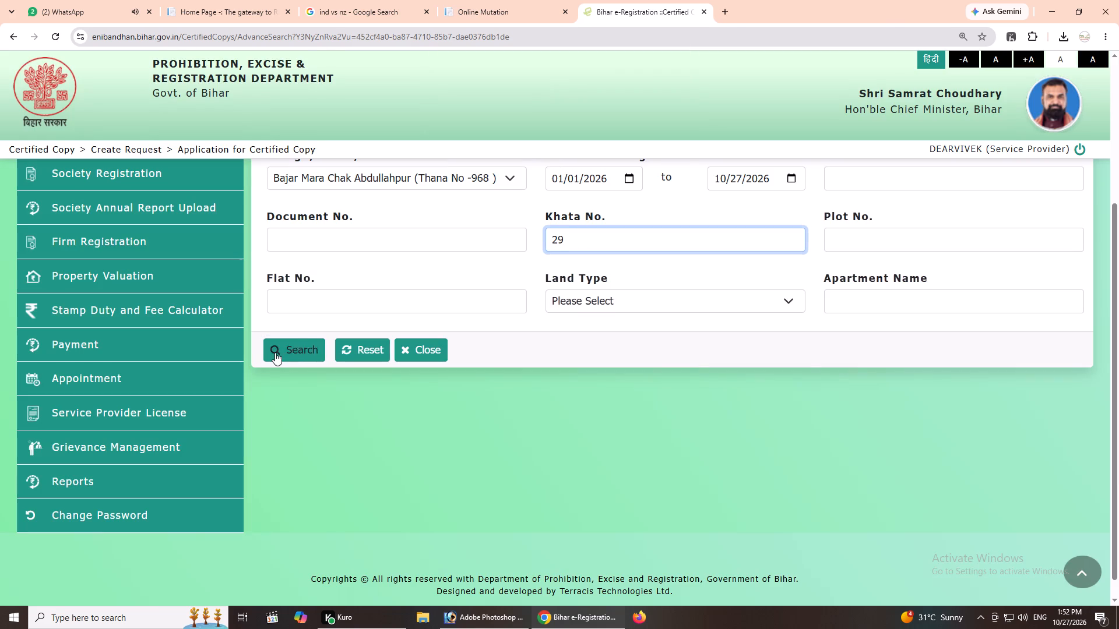
scroll(687, 356, down, 6)
scroll(668, 349, up, 1)
scroll(668, 349, down, 2)
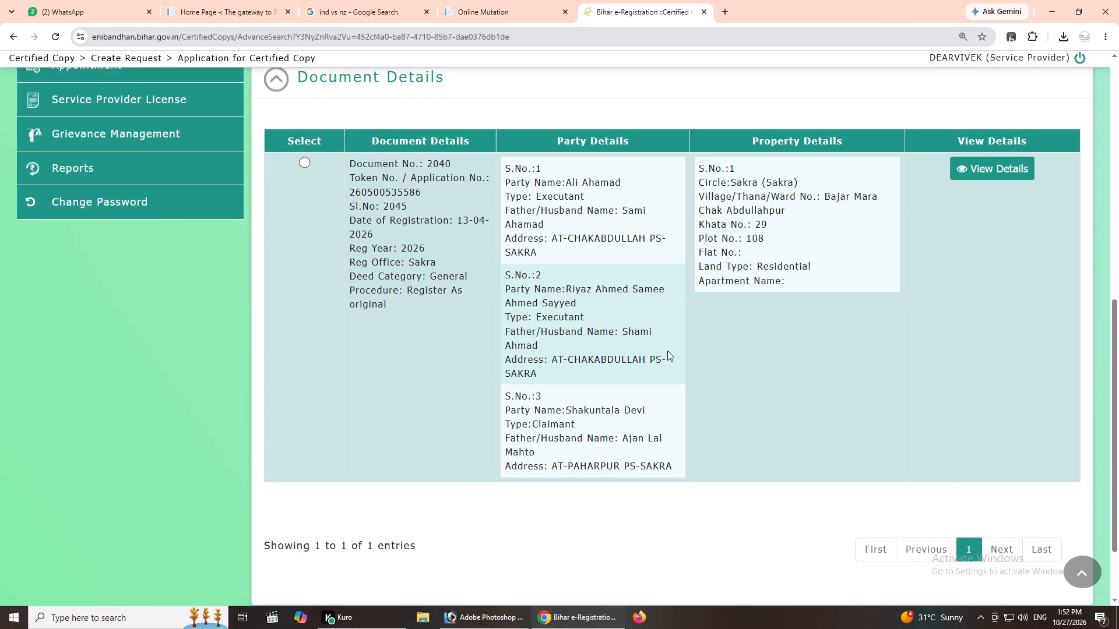
scroll(733, 360, up, 2)
scroll(733, 360, down, 1)
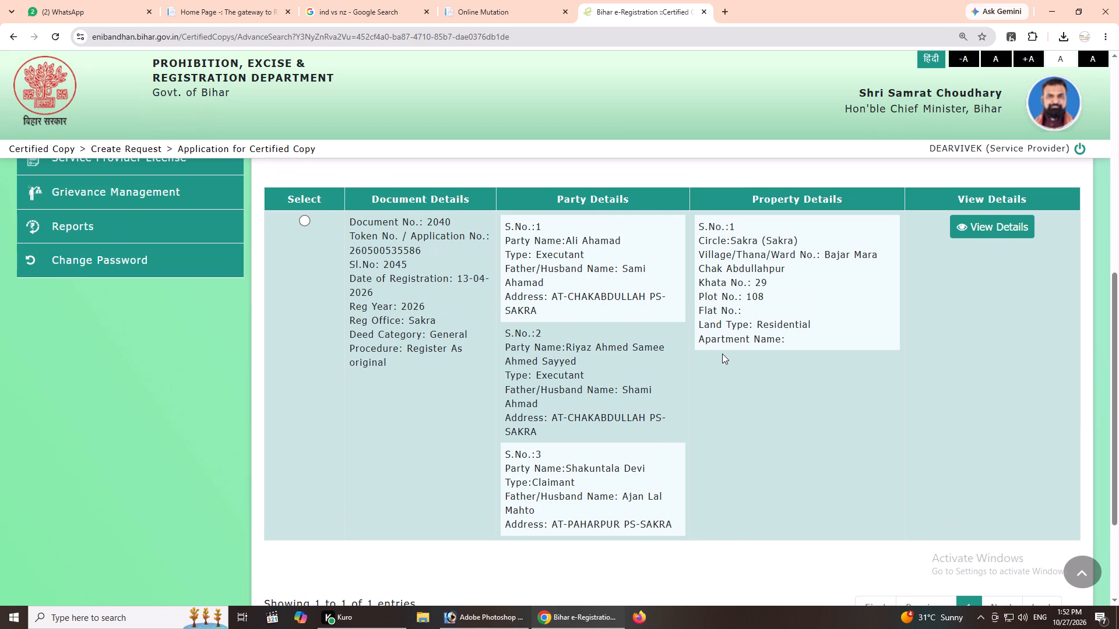
Log out of the service provider account.
scroll(195, 237, up, 3)
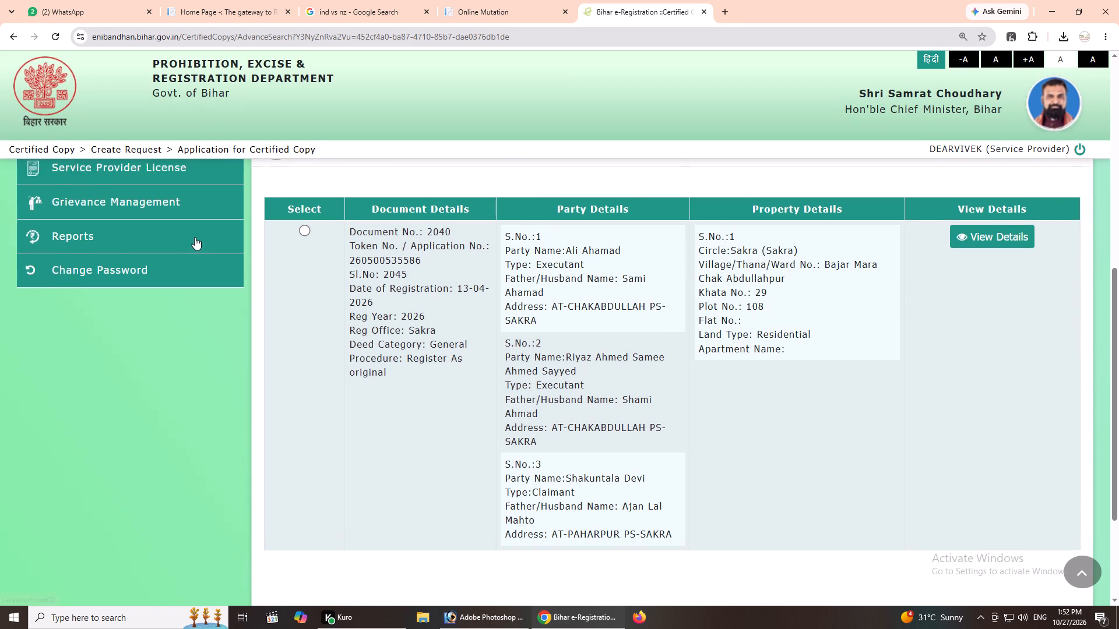
scroll(195, 237, up, 2)
scroll(854, 202, up, 9)
click(1079, 148)
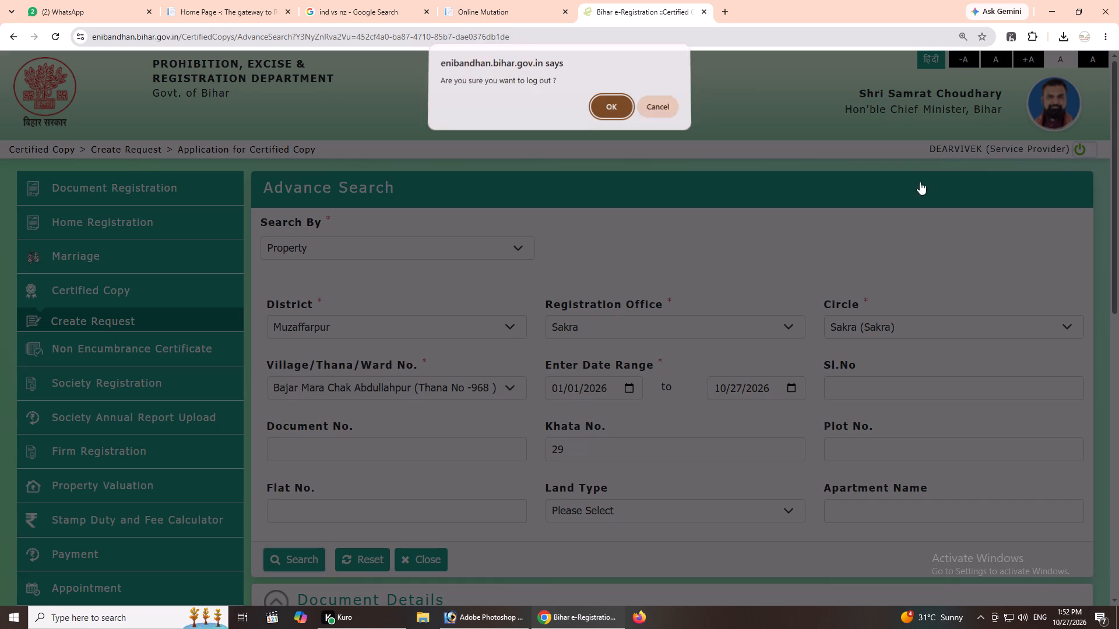